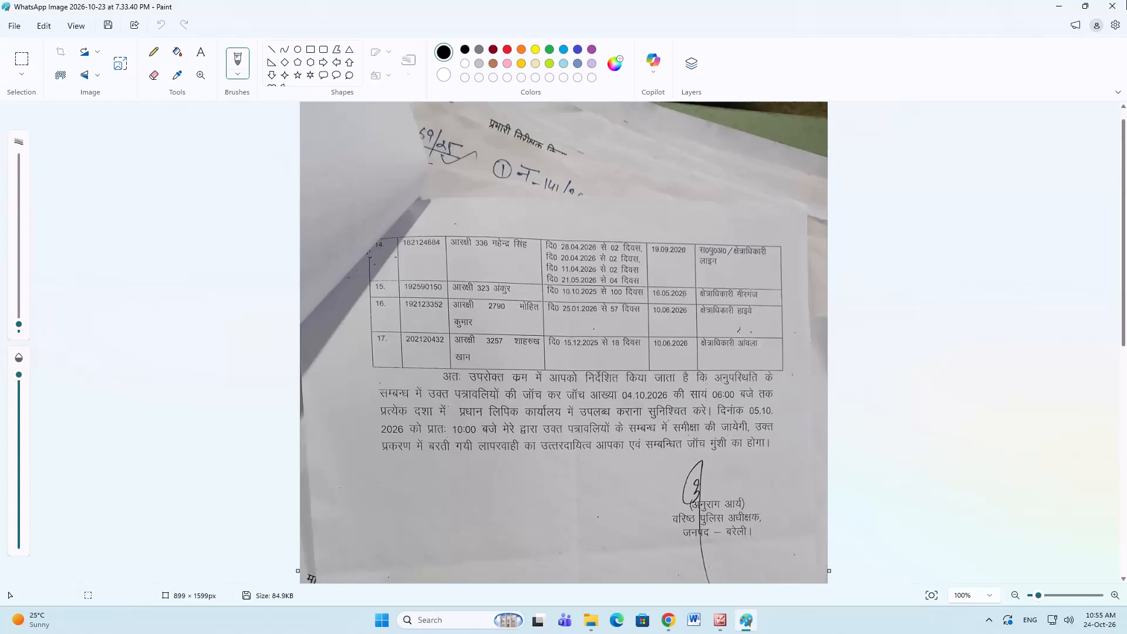
Minimize the Paint and Downloads windows and close the Microsoft Office 2010 picture viewer to reach the desktop.
left_click(1053, 0)
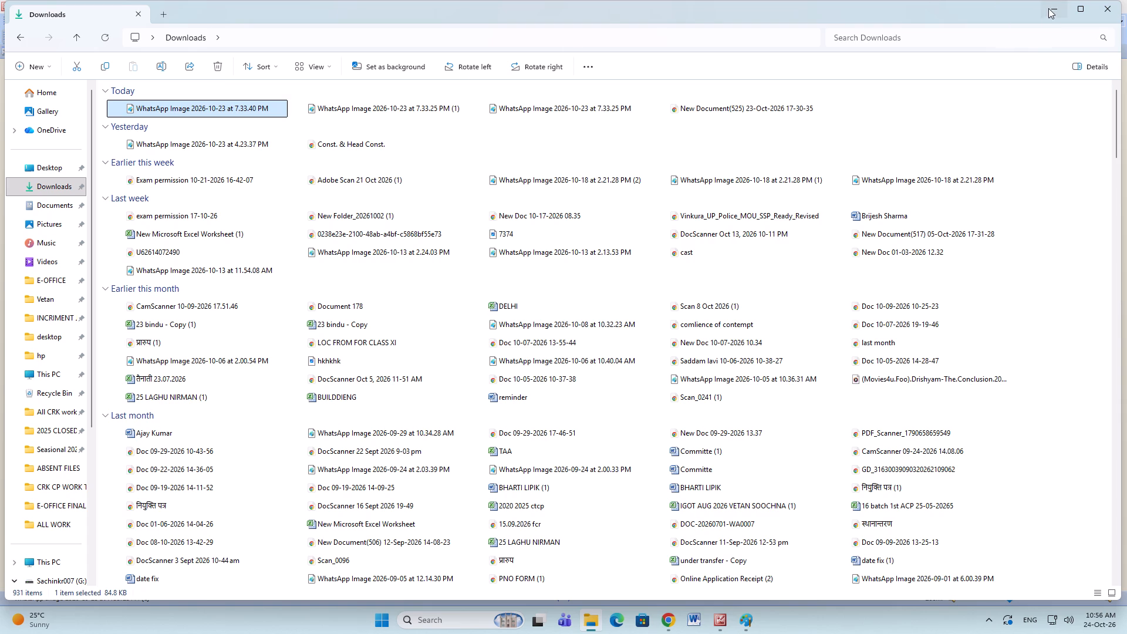
left_click(1050, 6)
left_click(1115, 0)
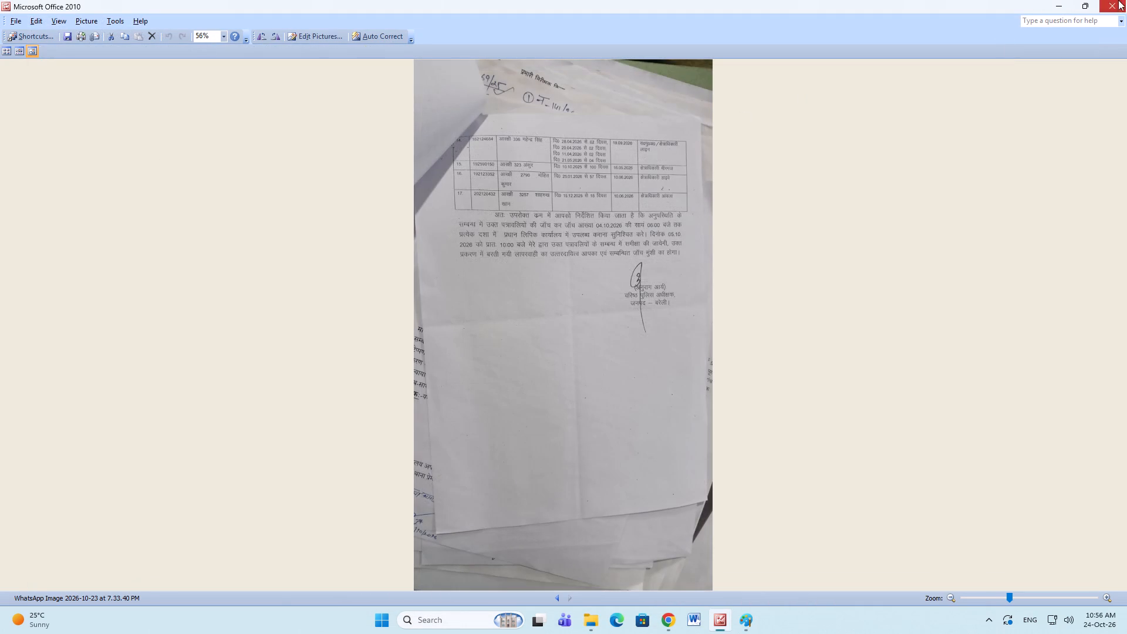
left_click(1110, 3)
Open the folder named "desktop" from the Windows desktop.
double_click(14, 542)
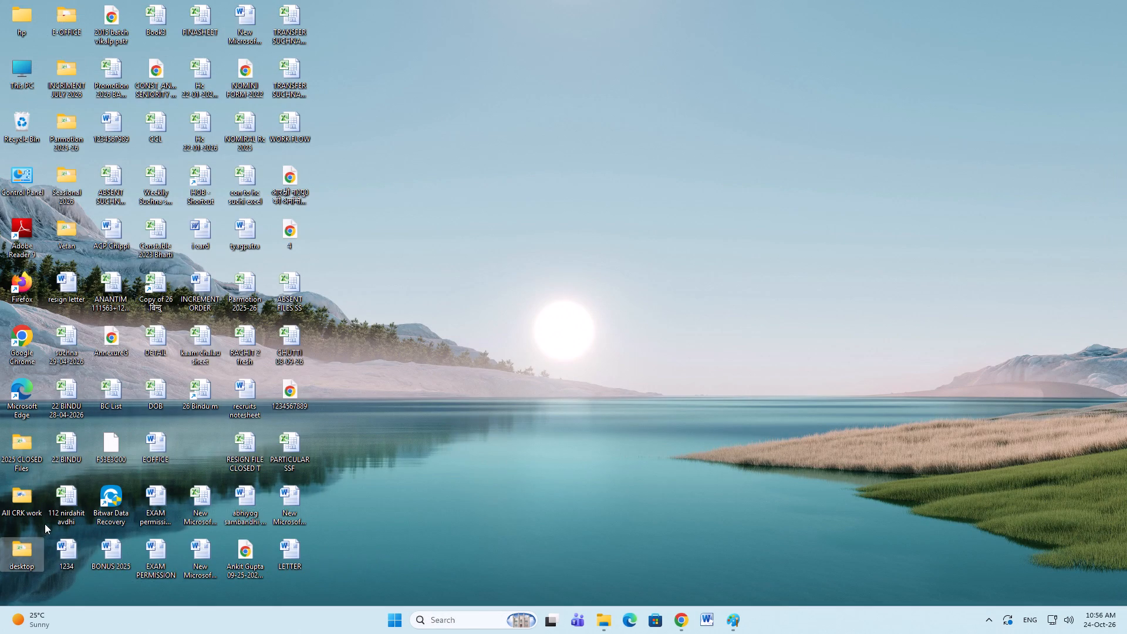
double_click(18, 552)
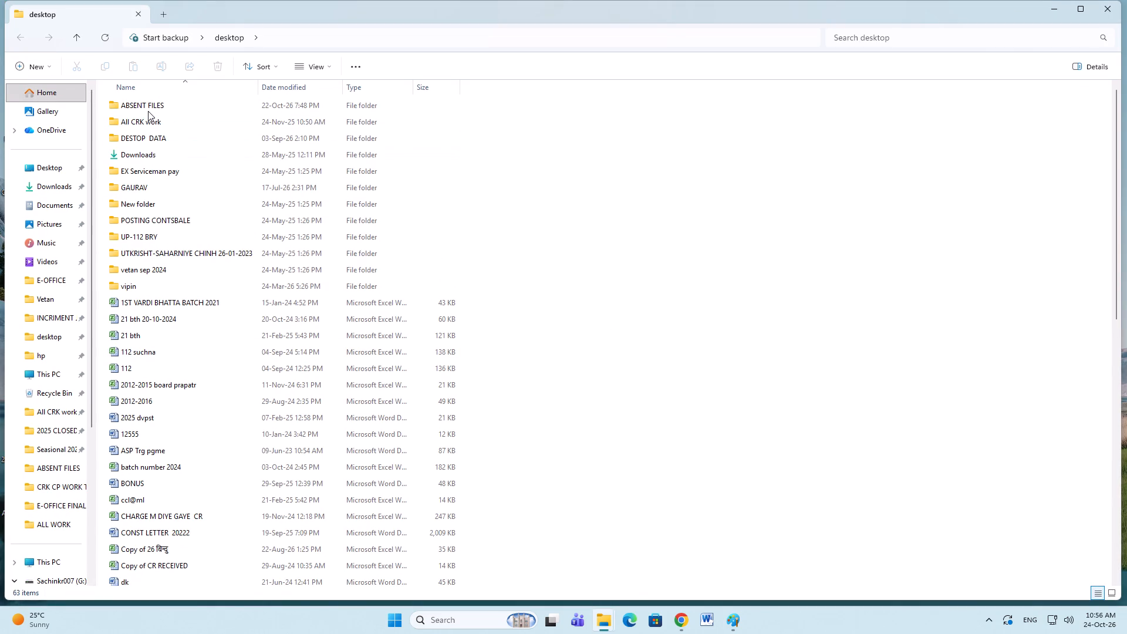
Open the FINAL ORDER 2025 document from the ABSENT FILES folder and search it for the constable's personnel number.
double_click(148, 111)
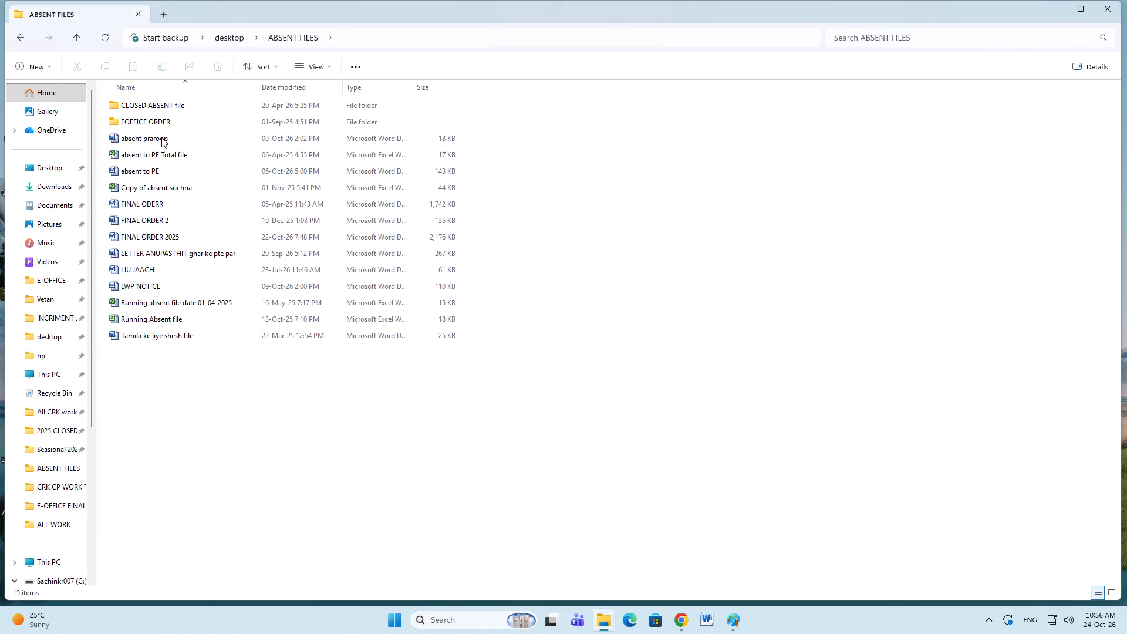
double_click(161, 235)
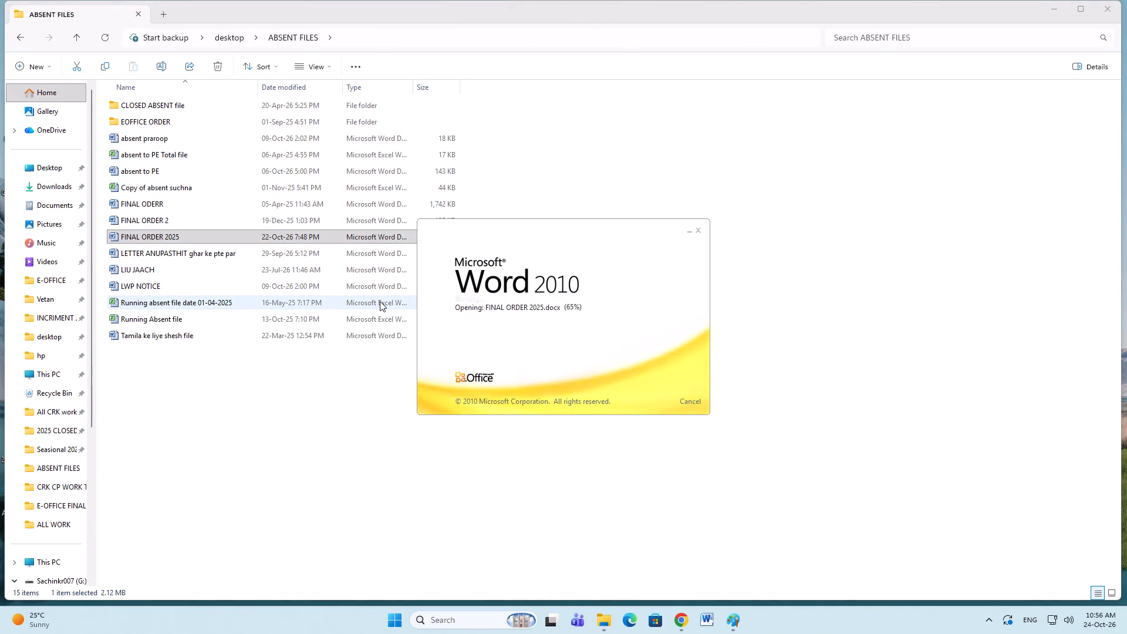
key("ctrl+f")
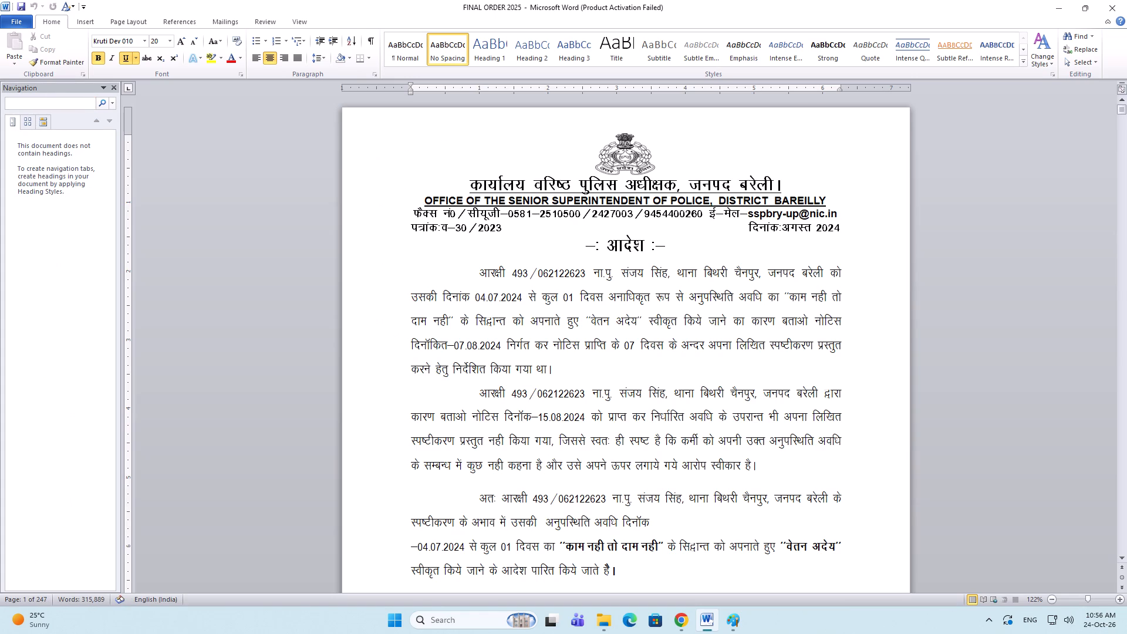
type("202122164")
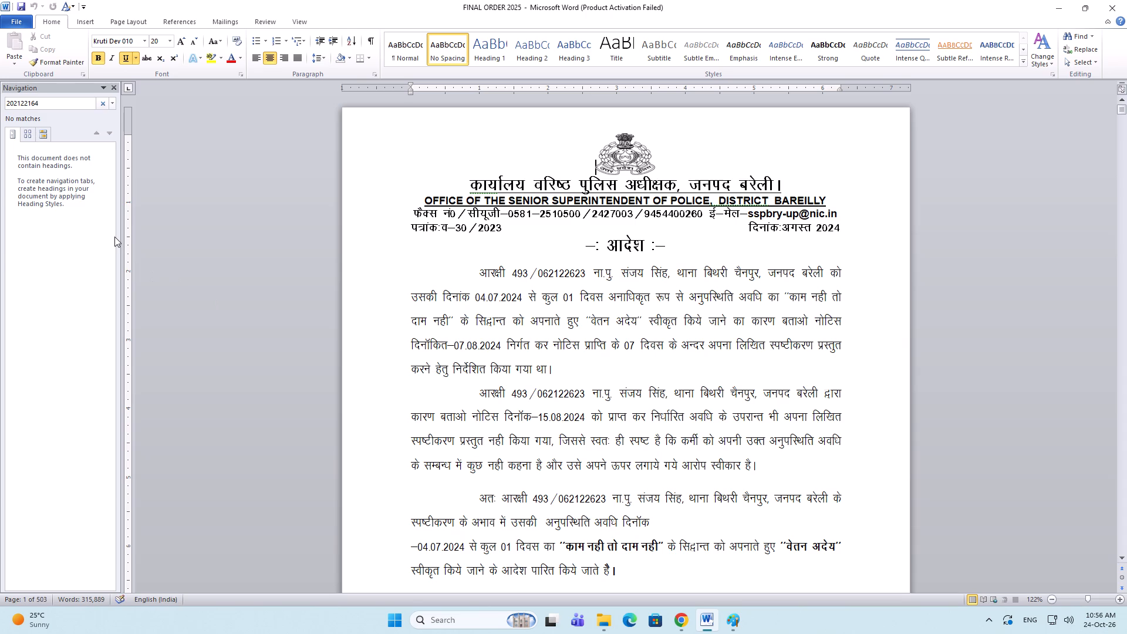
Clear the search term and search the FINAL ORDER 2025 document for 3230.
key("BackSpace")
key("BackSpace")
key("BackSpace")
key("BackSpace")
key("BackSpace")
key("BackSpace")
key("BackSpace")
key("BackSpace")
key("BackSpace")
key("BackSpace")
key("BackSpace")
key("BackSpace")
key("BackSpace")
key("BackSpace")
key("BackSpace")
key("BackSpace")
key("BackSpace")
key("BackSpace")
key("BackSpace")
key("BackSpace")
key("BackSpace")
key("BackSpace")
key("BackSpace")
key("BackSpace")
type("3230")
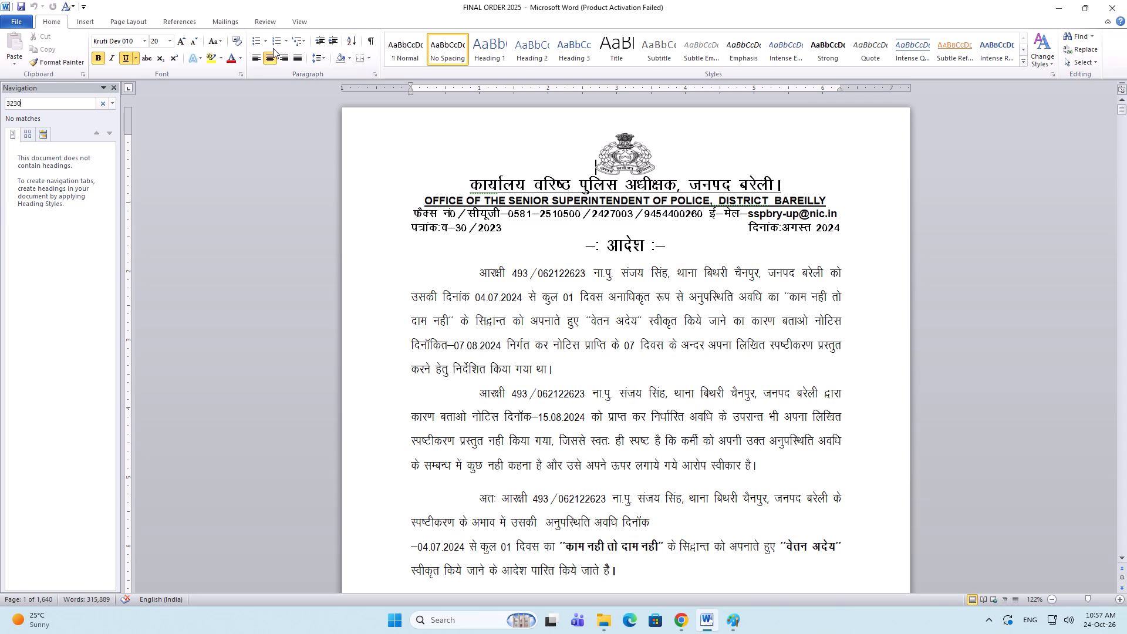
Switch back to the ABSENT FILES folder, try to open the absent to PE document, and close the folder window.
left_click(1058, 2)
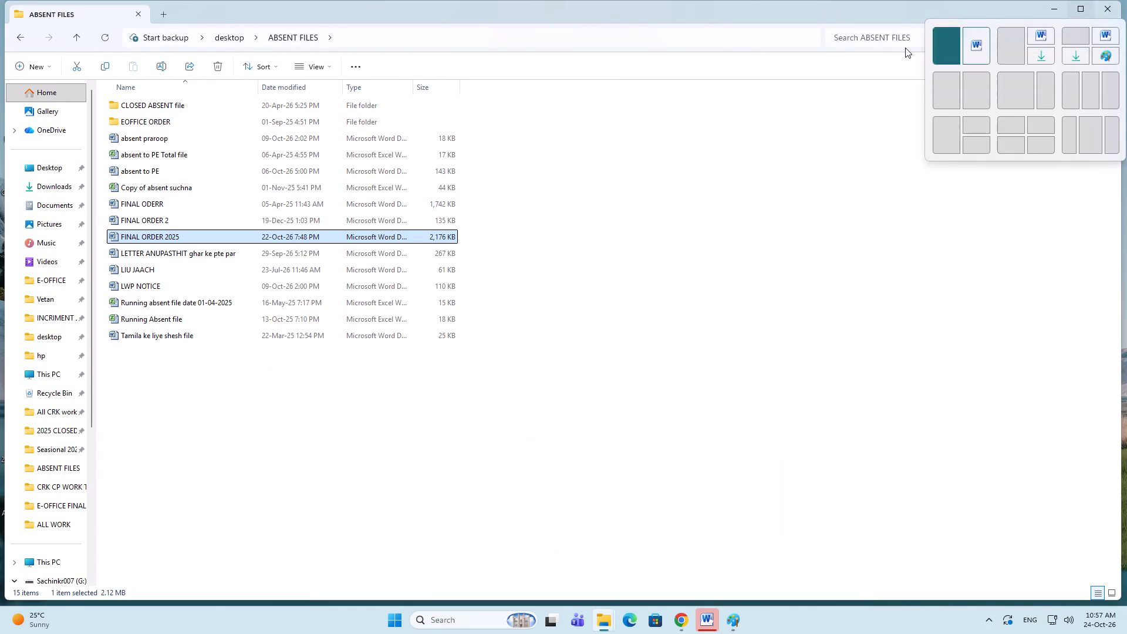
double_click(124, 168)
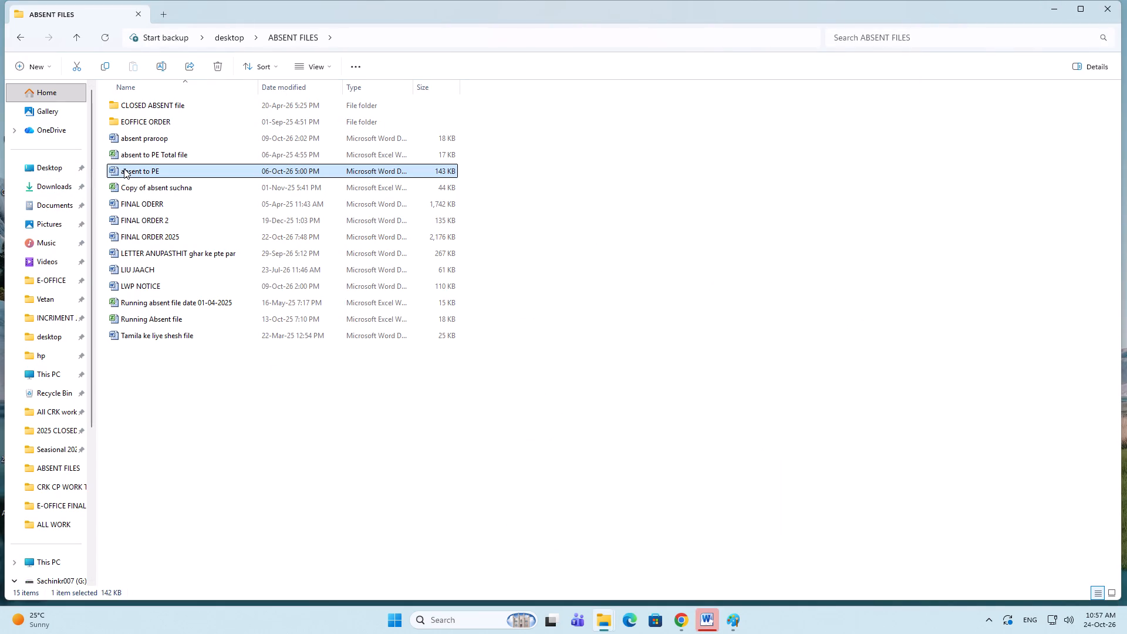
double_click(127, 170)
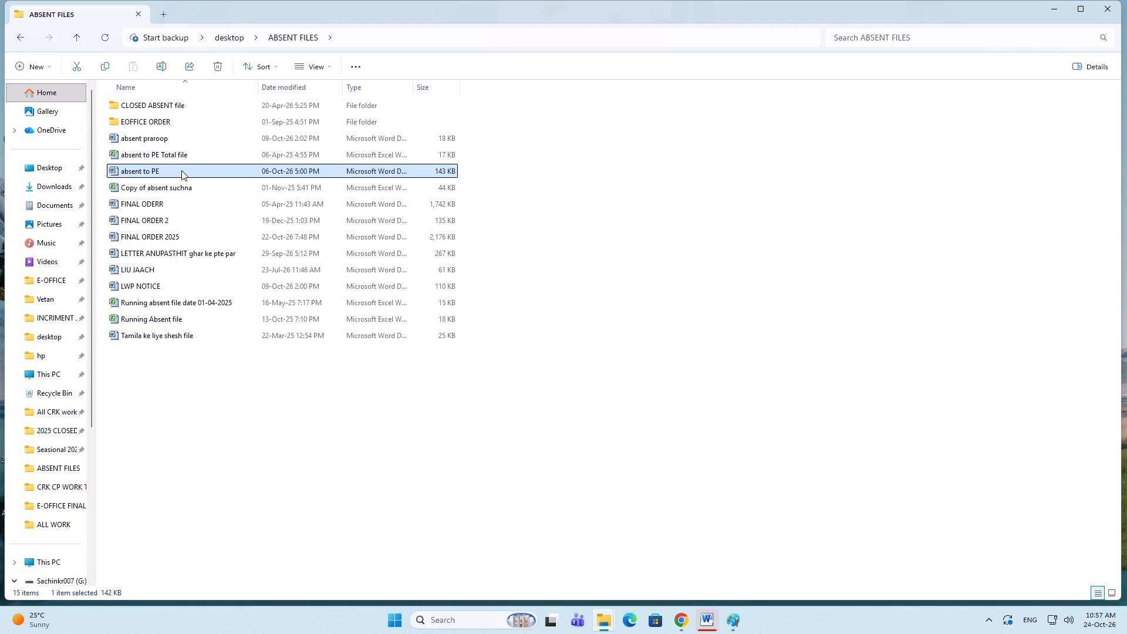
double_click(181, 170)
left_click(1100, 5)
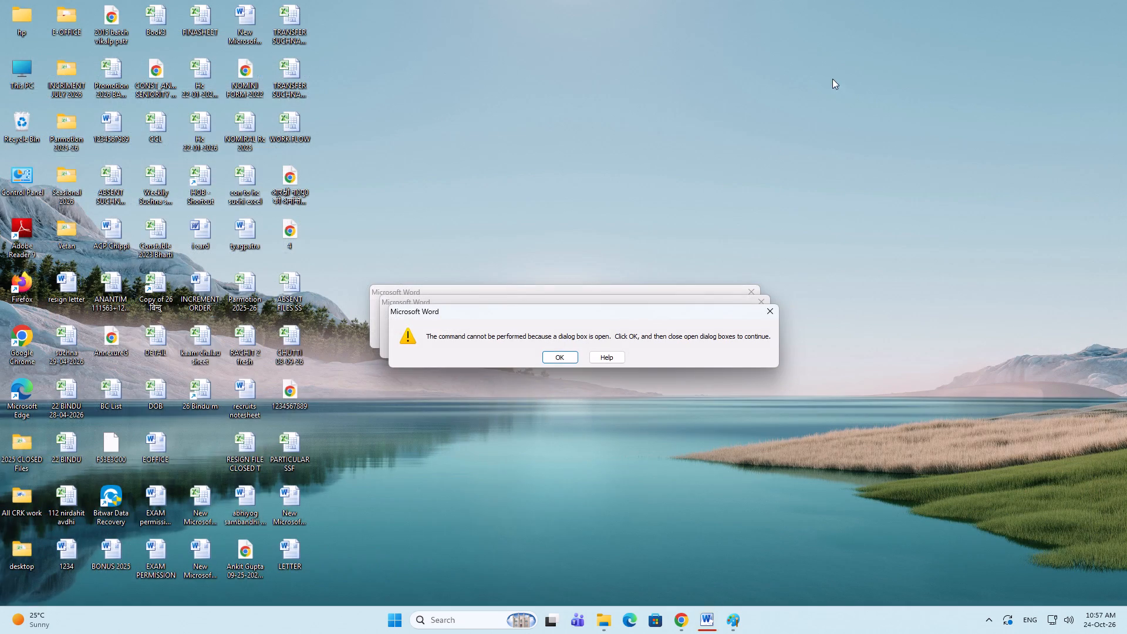
Dismiss the stacked Word warnings and close the Office Activation Wizard.
left_click(557, 356)
left_click(553, 346)
left_click(544, 342)
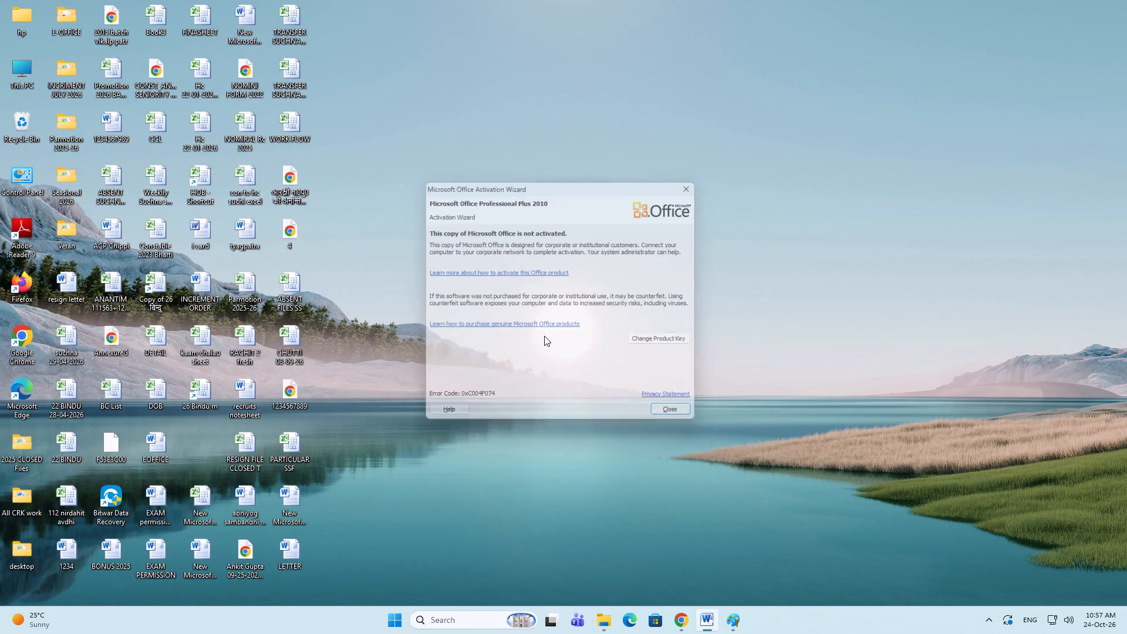
left_click(668, 414)
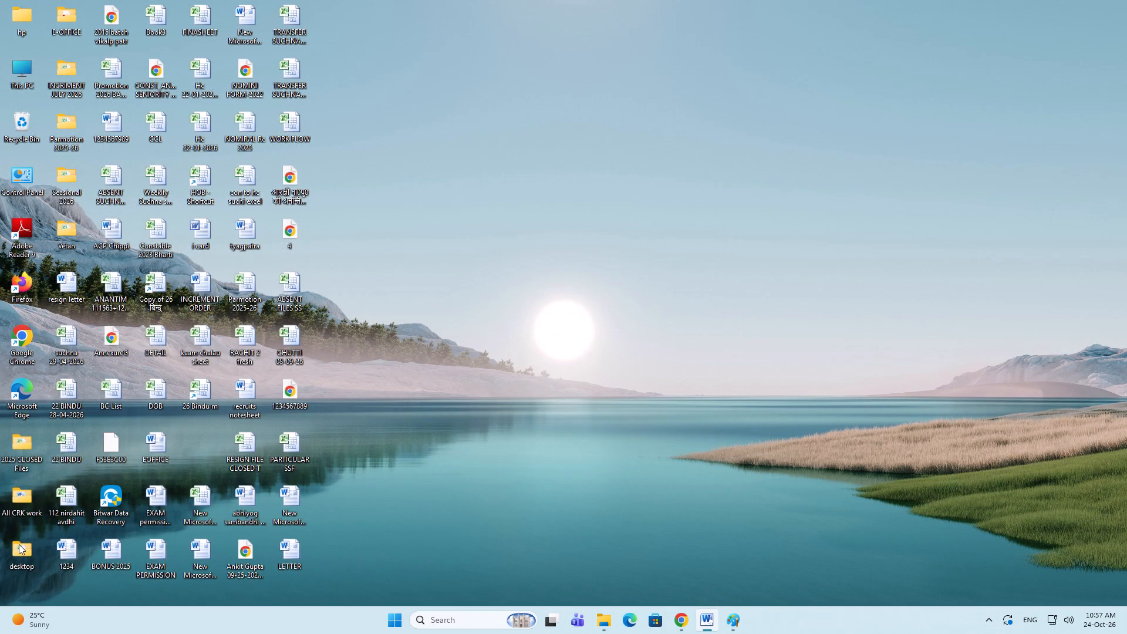
Reopen the ABSENT FILES folder from the desktop folder, open the absent to PE document and maximise its window.
double_click(19, 544)
double_click(151, 109)
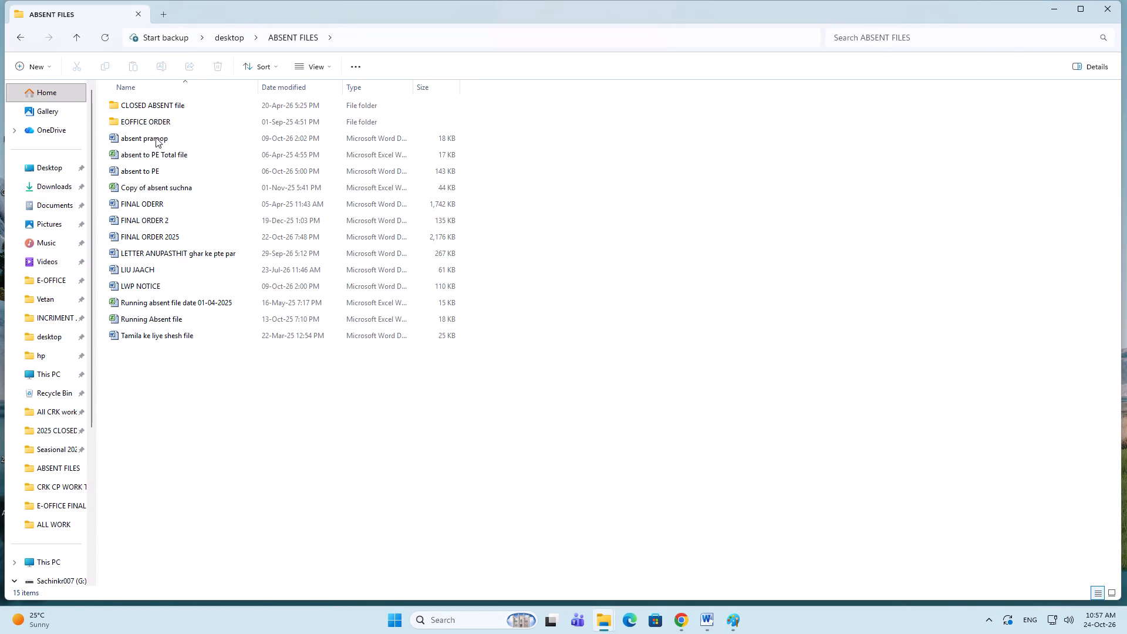
double_click(157, 170)
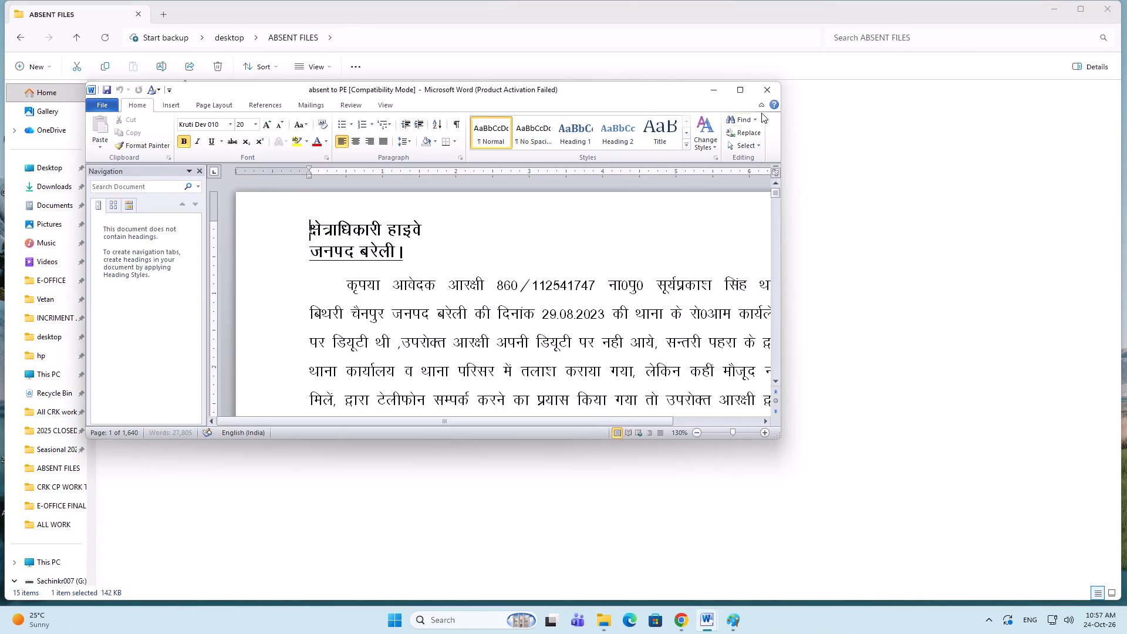
left_click(737, 90)
Examine the last letter at the end of the absent to PE document, including its reference number and date line.
key("ctrl+End")
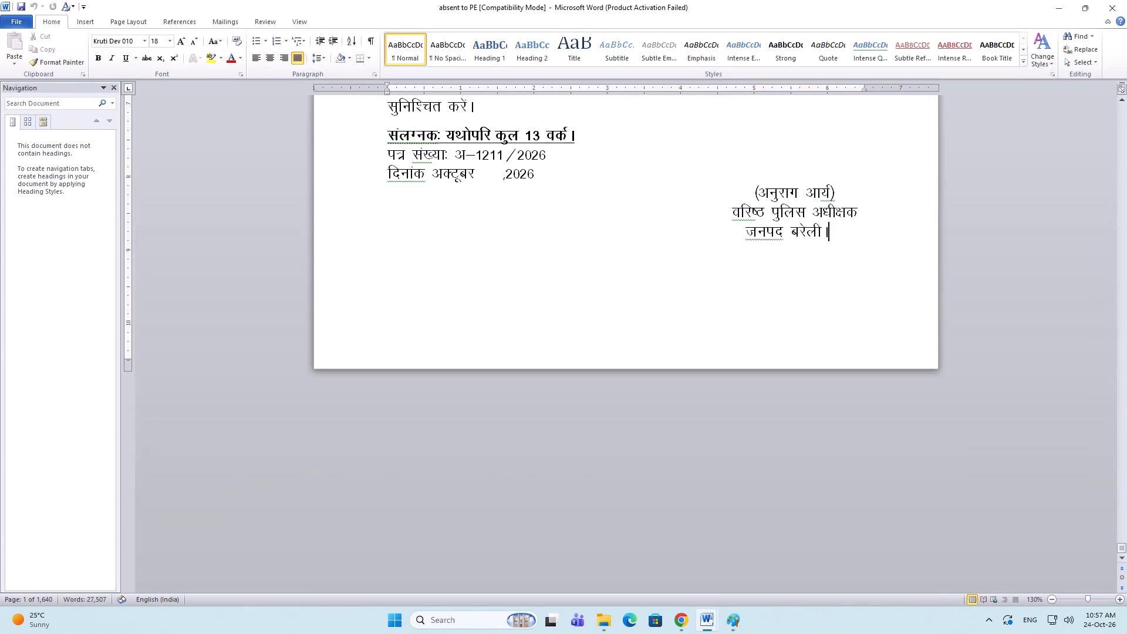
scroll(744, 143, "up", 17)
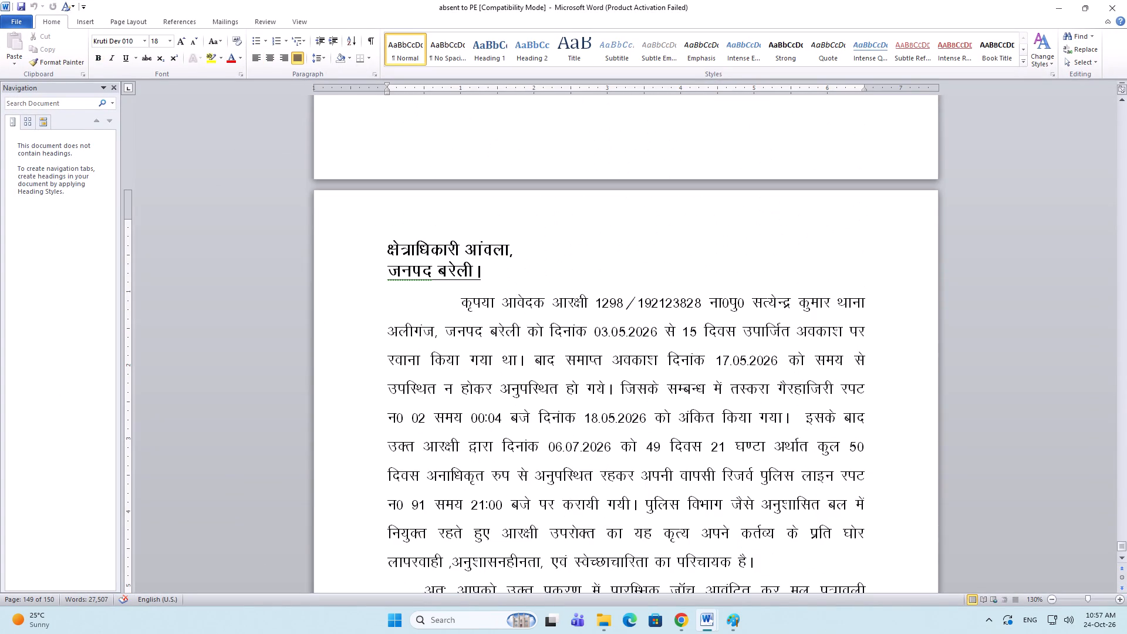
scroll(599, 217, "down", 7)
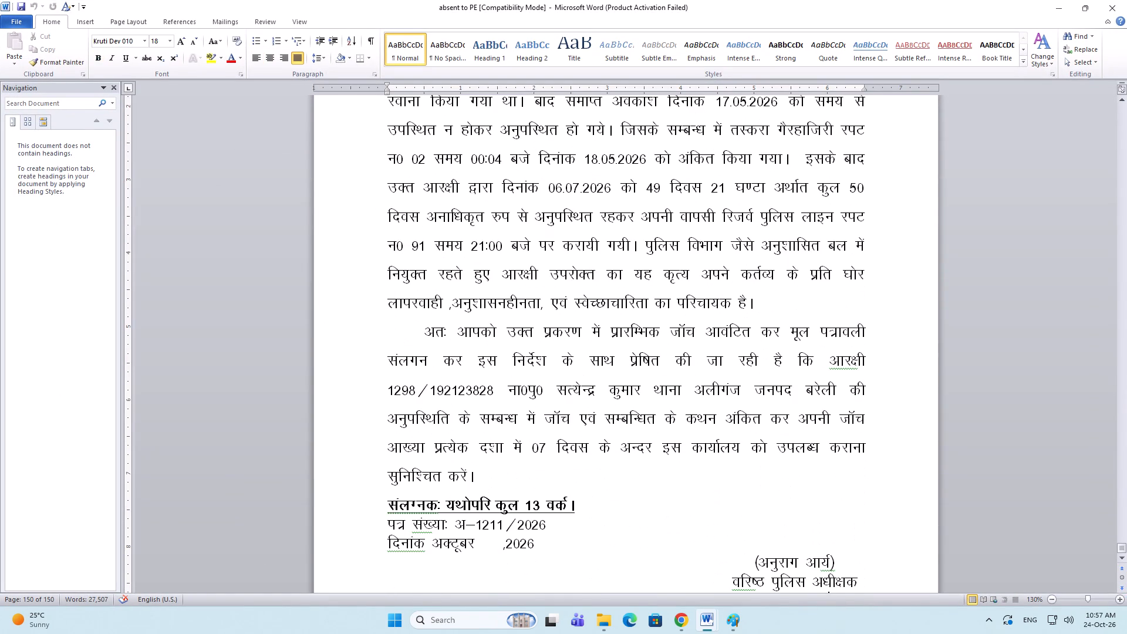
left_click(480, 541)
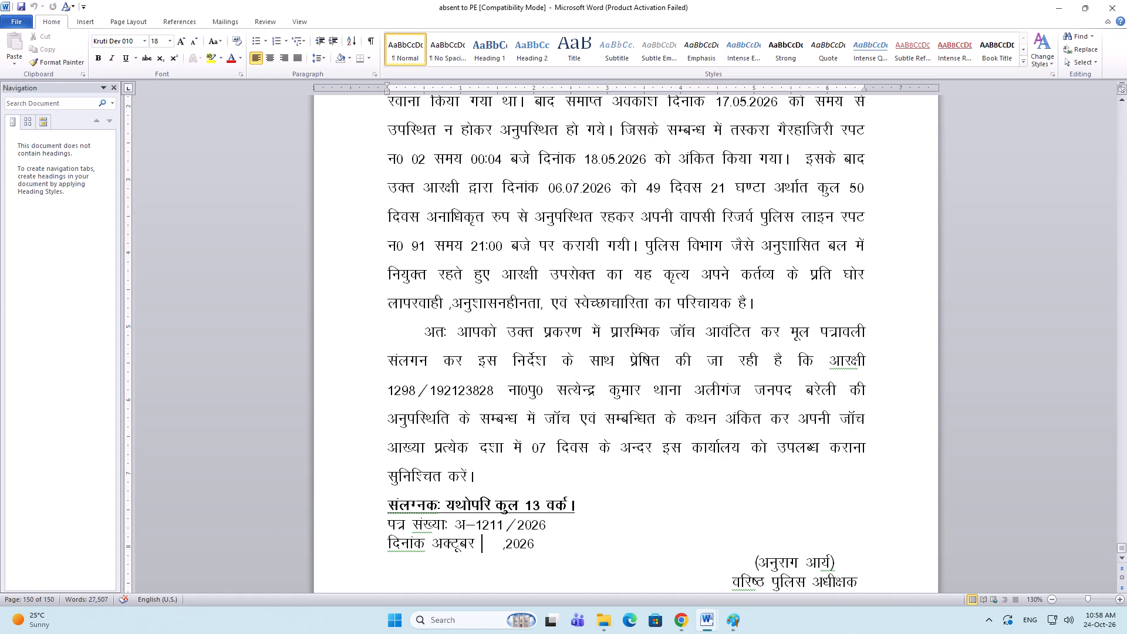
Switch to the ABSENT FILES folder, open the absent to PE Total file workbook and close its activation notice.
left_click(1063, 1)
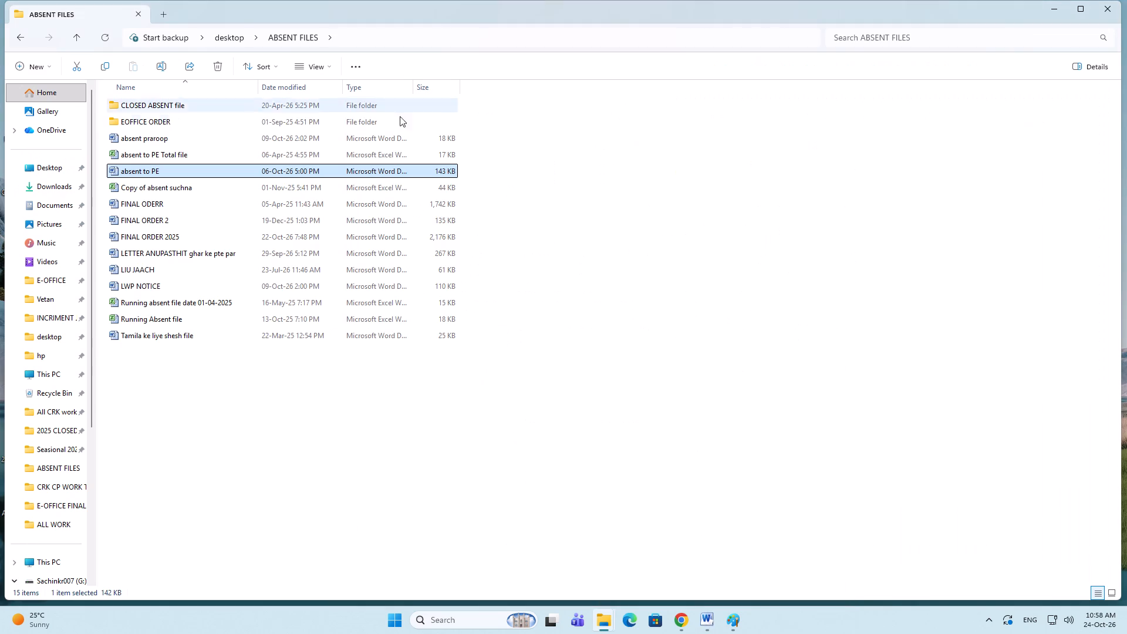
double_click(169, 155)
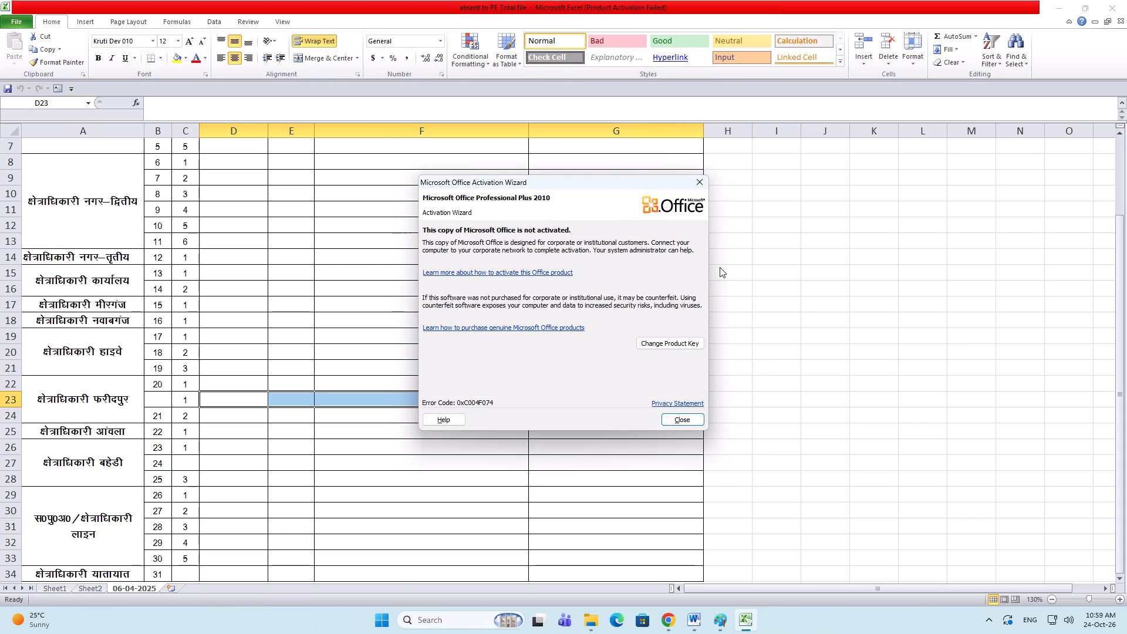
left_click(679, 419)
left_click(747, 380)
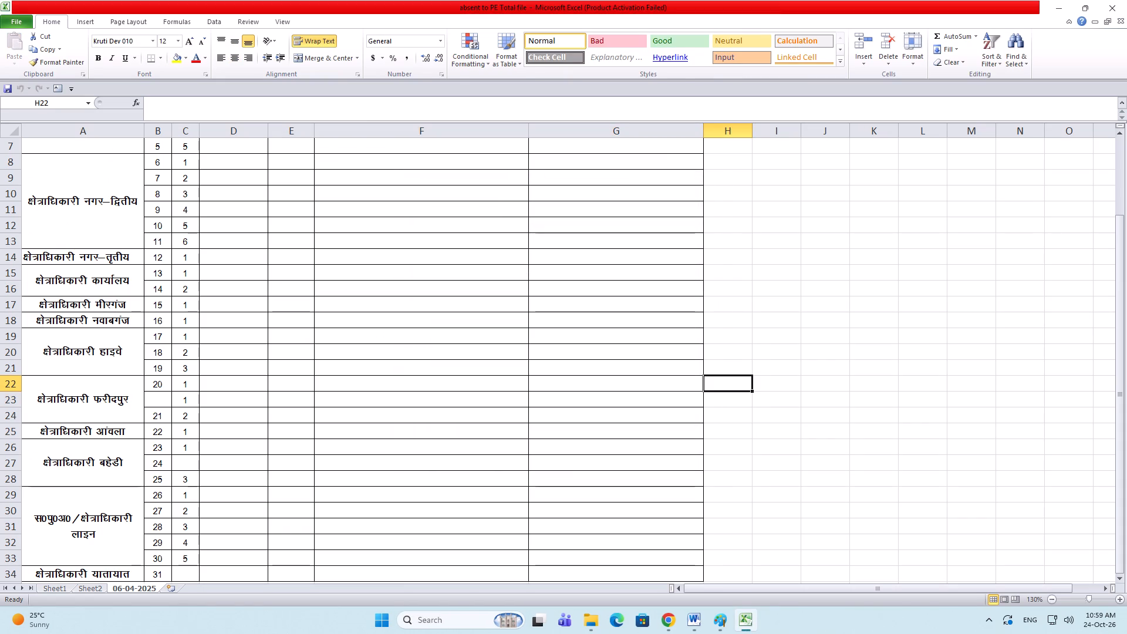
Replace नगर–द्वितीय with आंवला in the officer title in merged cell A8.
scroll(426, 303, "up", 5)
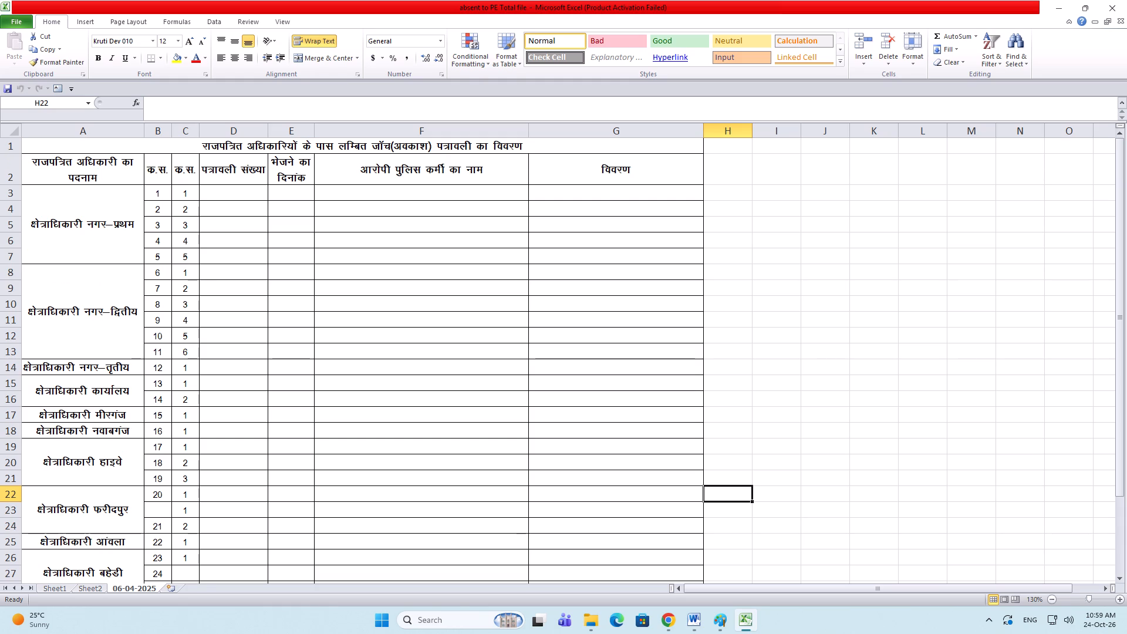
double_click(82, 310)
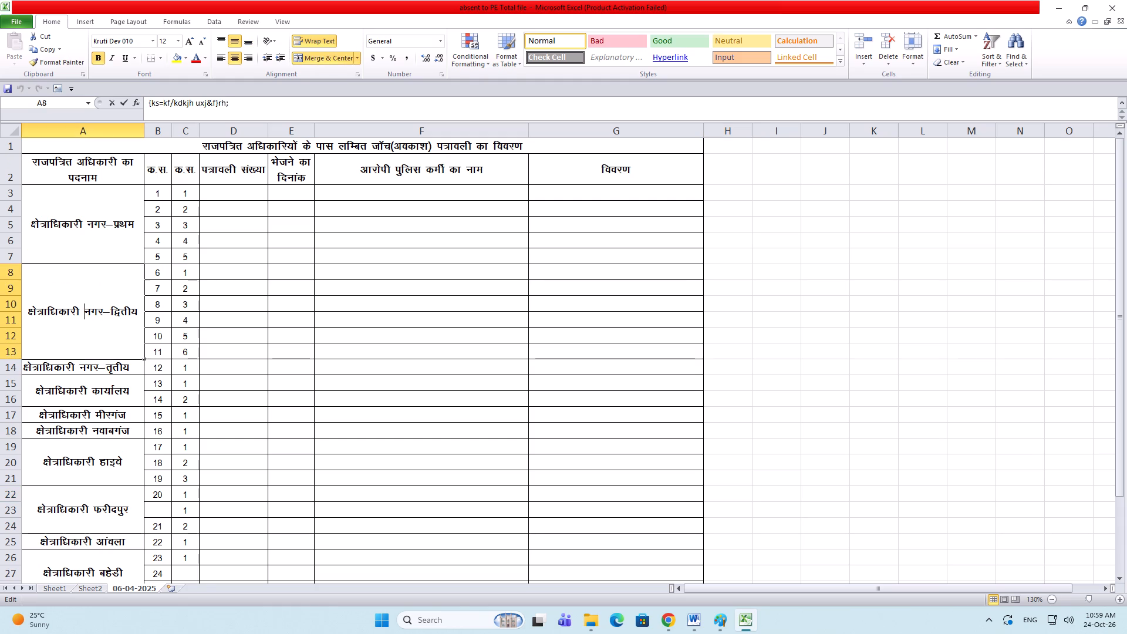
left_click_drag(85, 309, 139, 312)
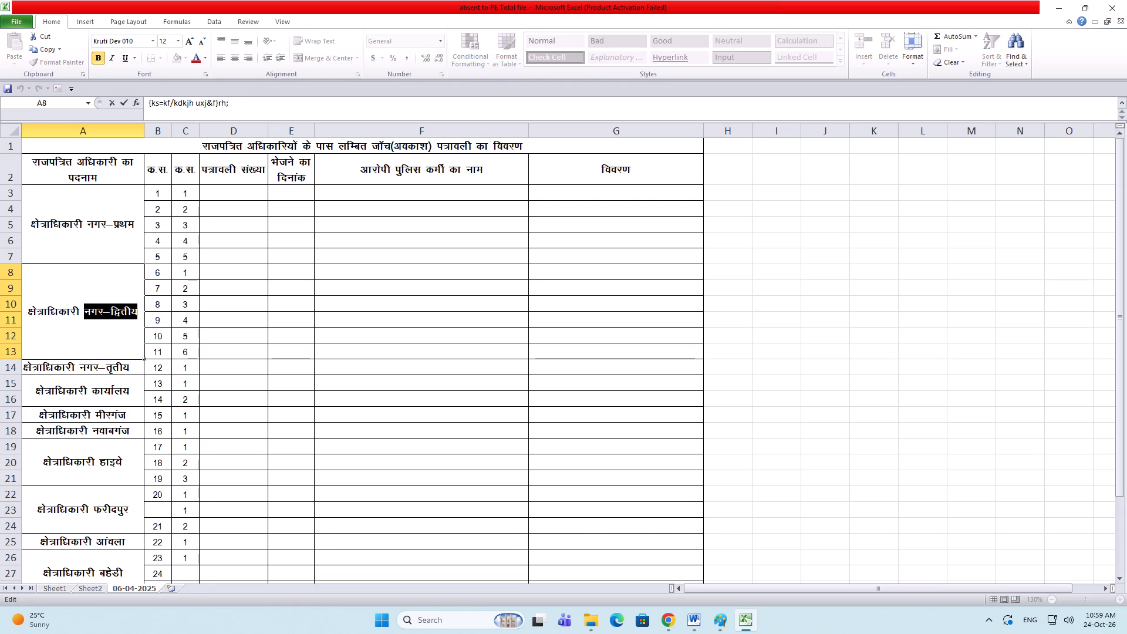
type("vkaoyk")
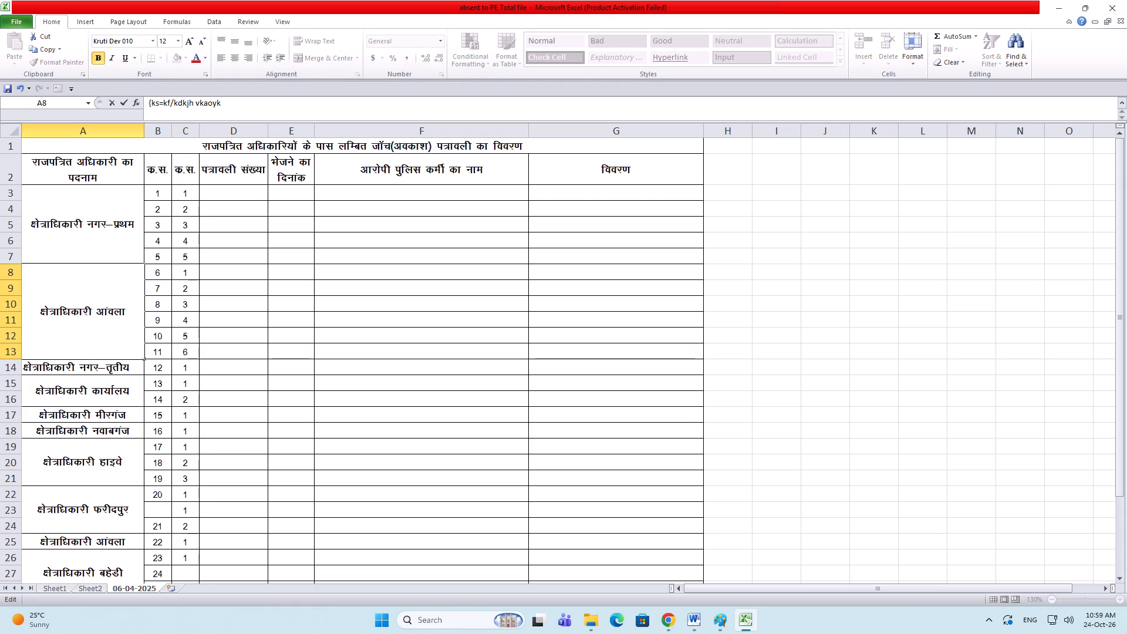
Delete the remaining officer rows from row 14 down to the end of the table.
left_click_drag(12, 369, 64, 573)
key("ctrl+minus")
Enter file number अ–1211/2026 in cell D3 of the पत्रावली संख्या column and save the workbook.
scroll(151, 475, "up", 5)
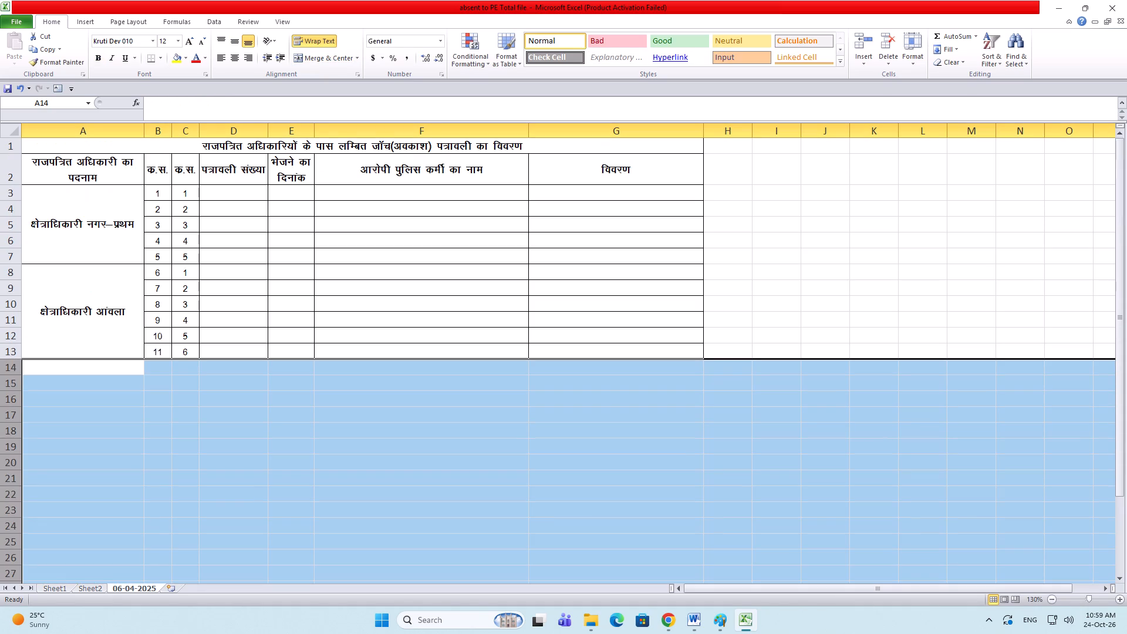
left_click(245, 221)
left_click(232, 183)
left_click(234, 195)
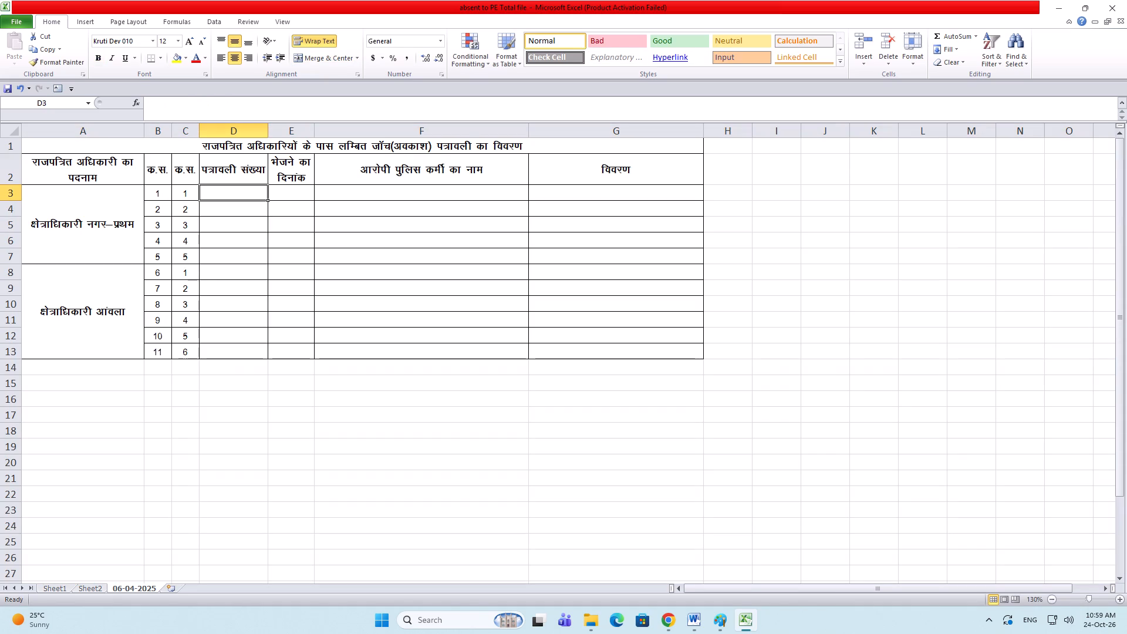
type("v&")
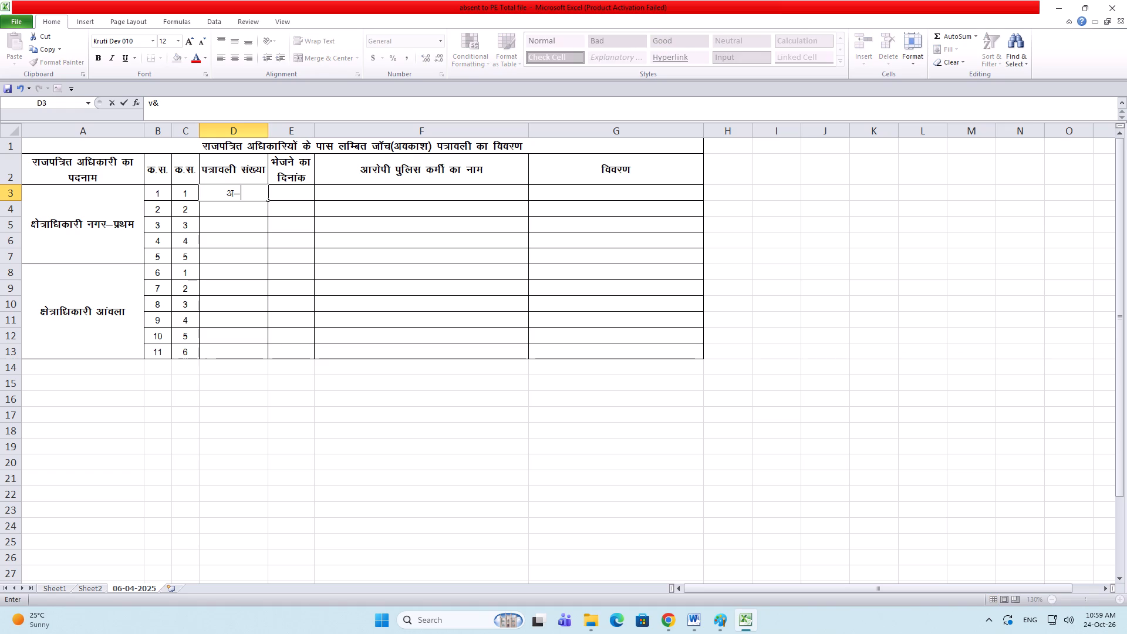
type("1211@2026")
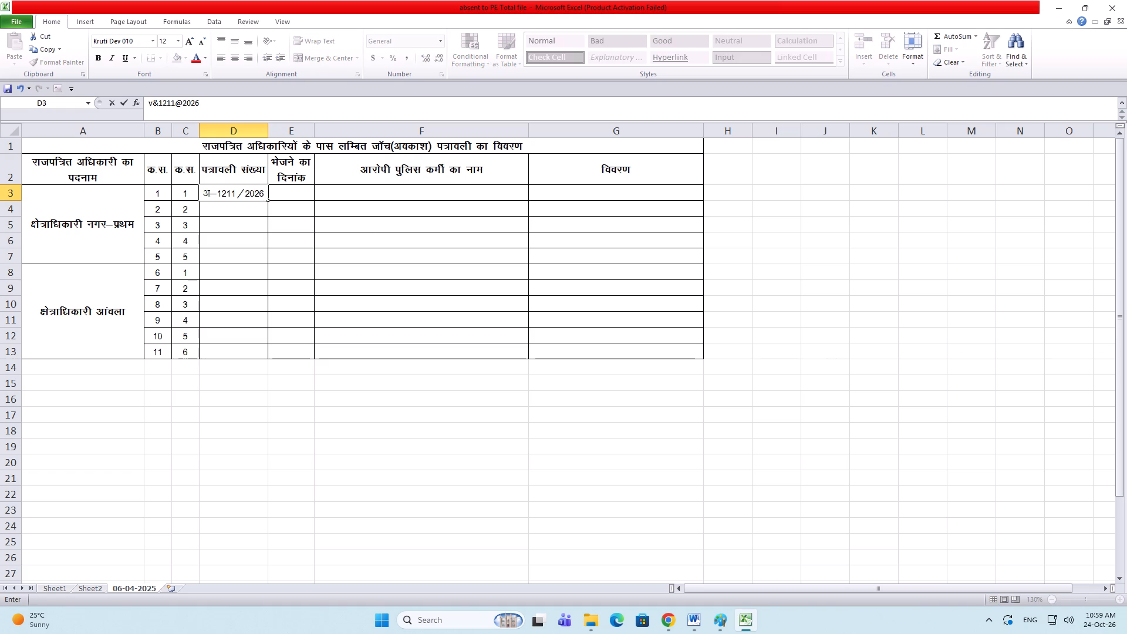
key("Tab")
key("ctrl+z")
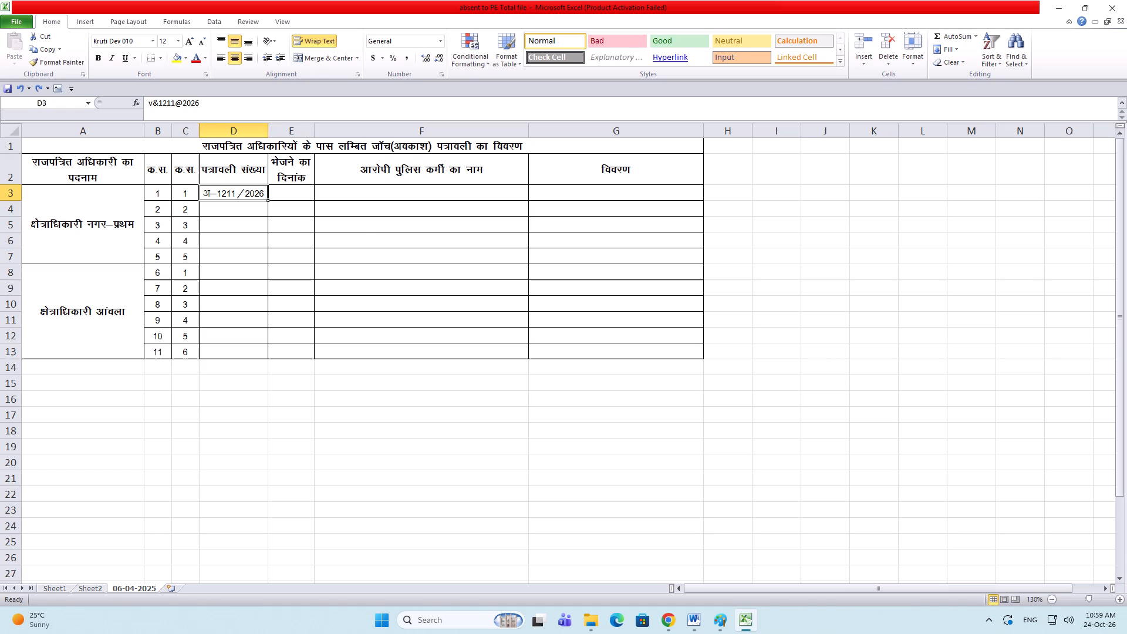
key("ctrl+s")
Move file number अ–1211/2026 from cell D3 to cell D8, the first row of क्षेत्राधिकारी आंवला.
left_click(287, 188)
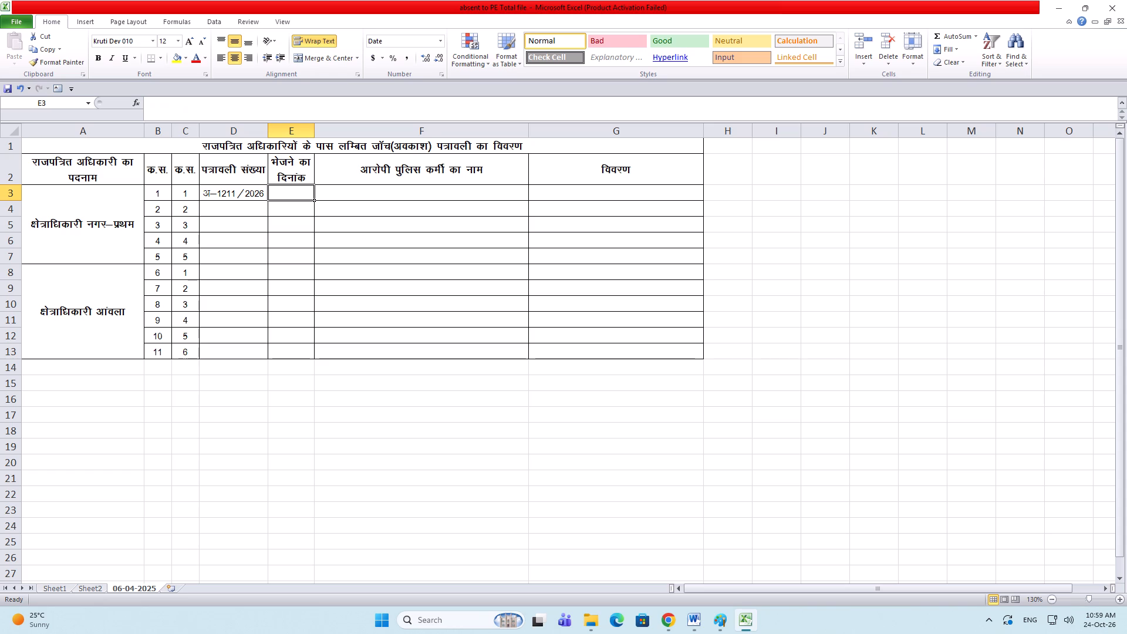
left_click(225, 210)
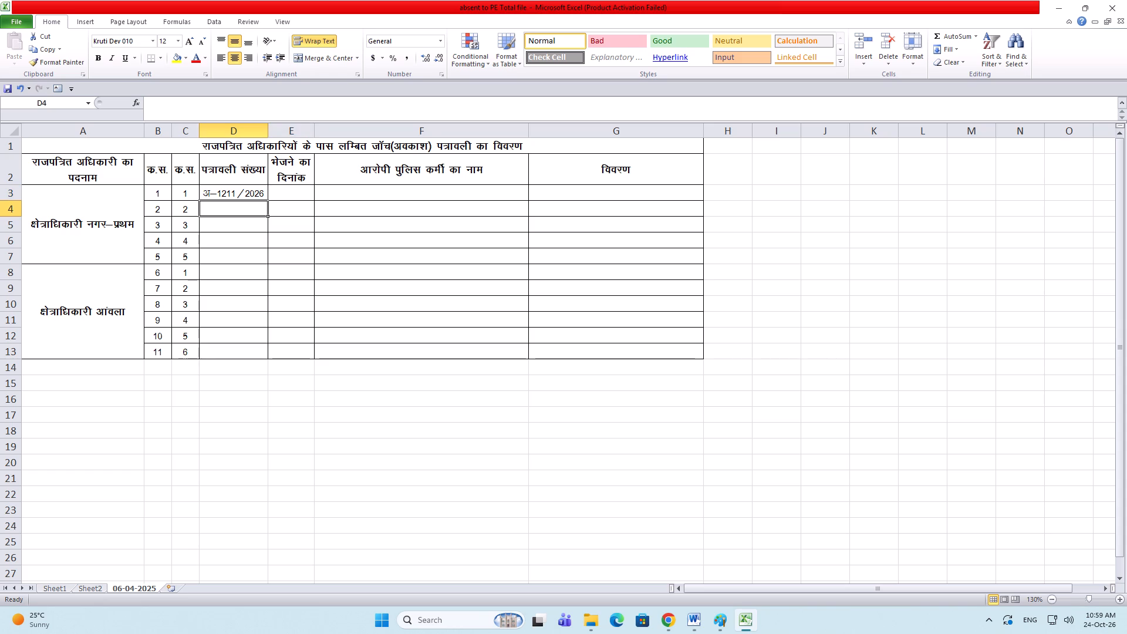
left_click(236, 197)
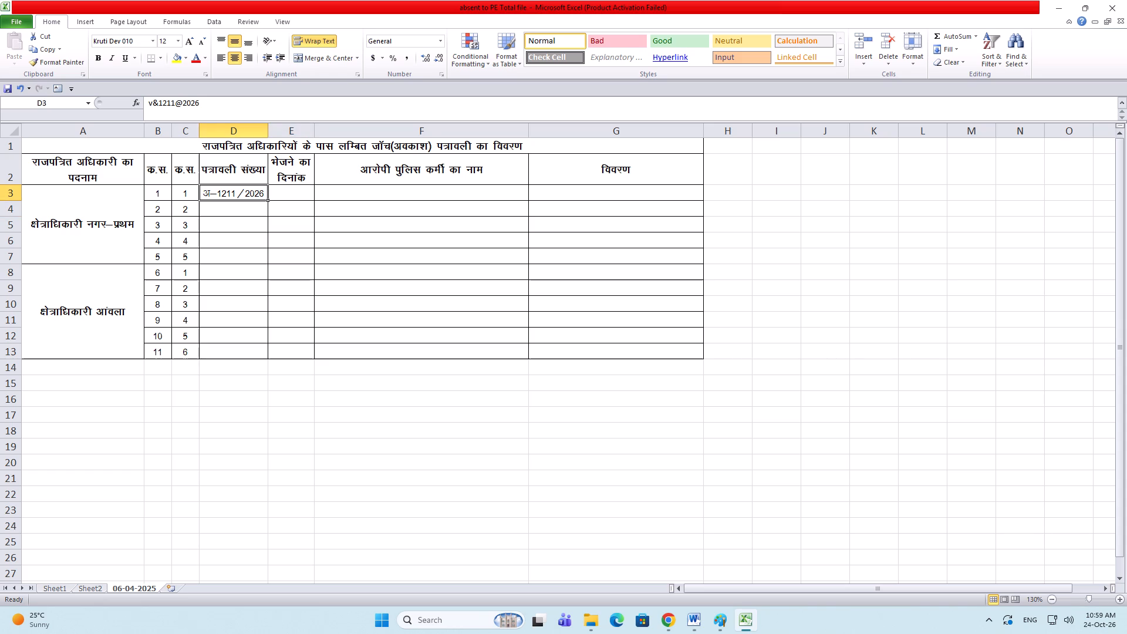
key("ctrl+x")
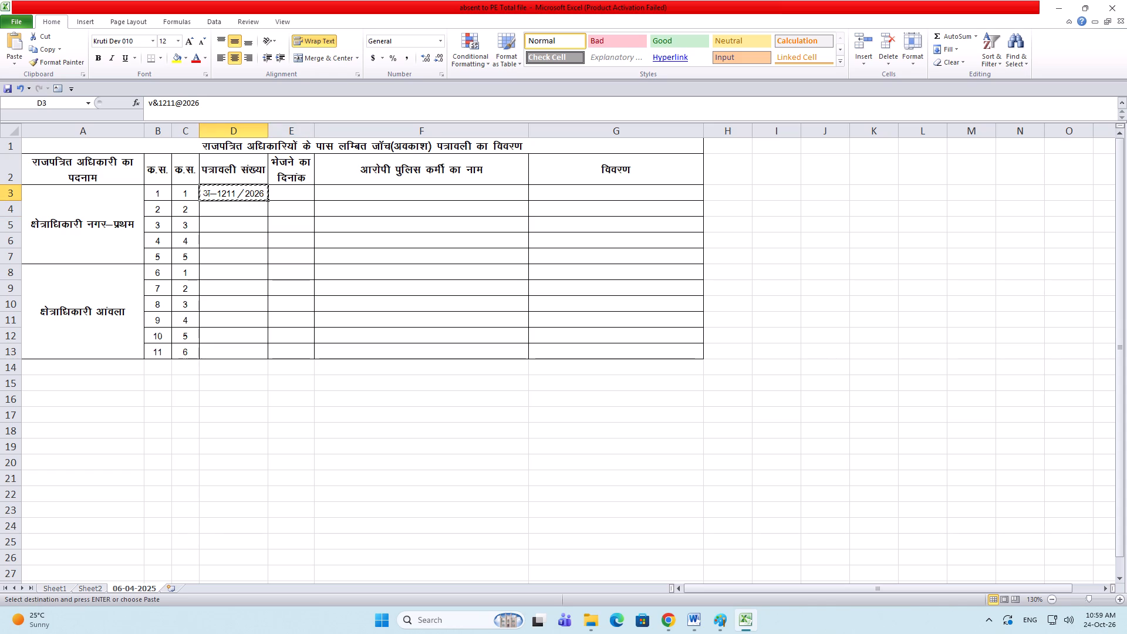
left_click(208, 274)
key("ctrl+v")
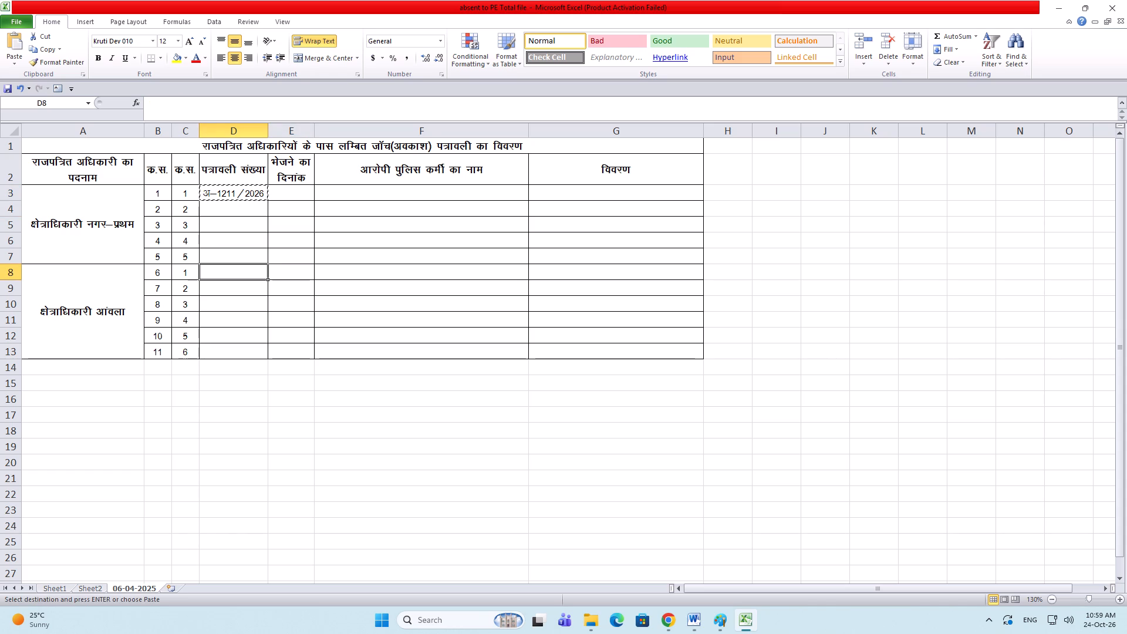
left_click(217, 194)
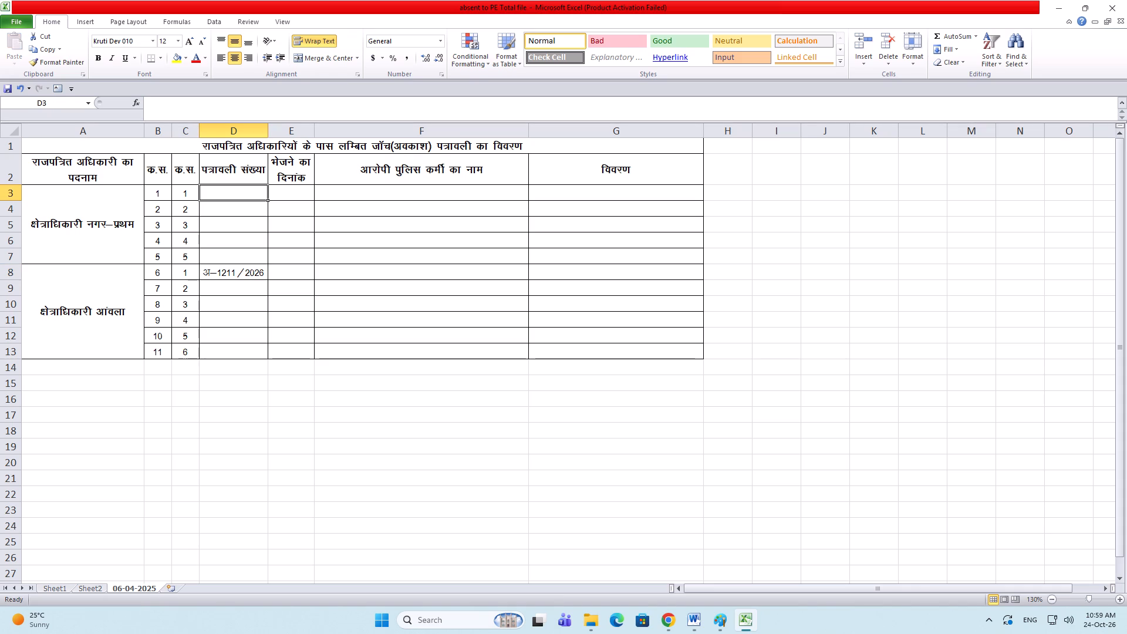
Enter the sending date 14-10-2026 in cell E8, beside file number अ–1211/2026.
left_click(344, 193)
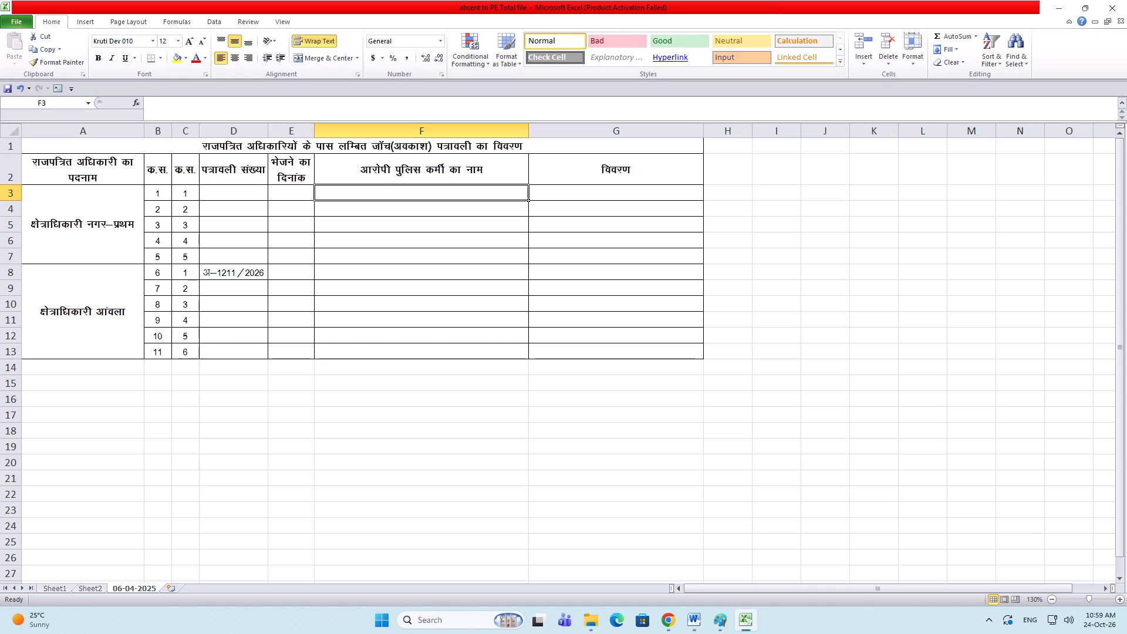
left_click(280, 272)
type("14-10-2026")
left_click(227, 294)
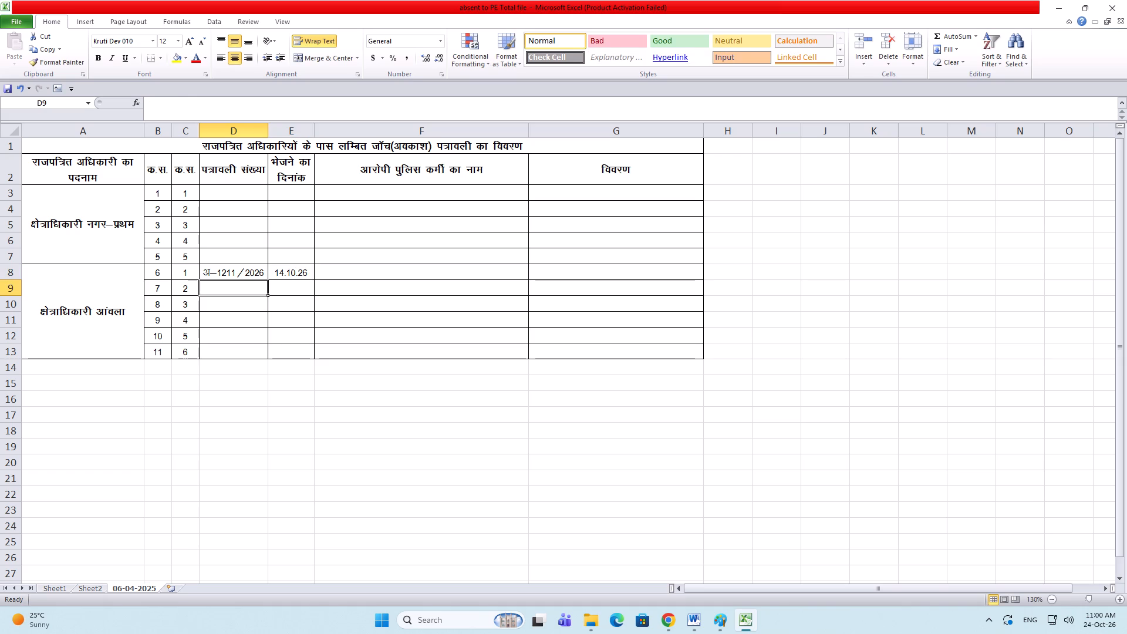
Enter आरक्षी, the constable's number, a slash and the opening digits of the PNO in cell F3.
left_click(333, 191)
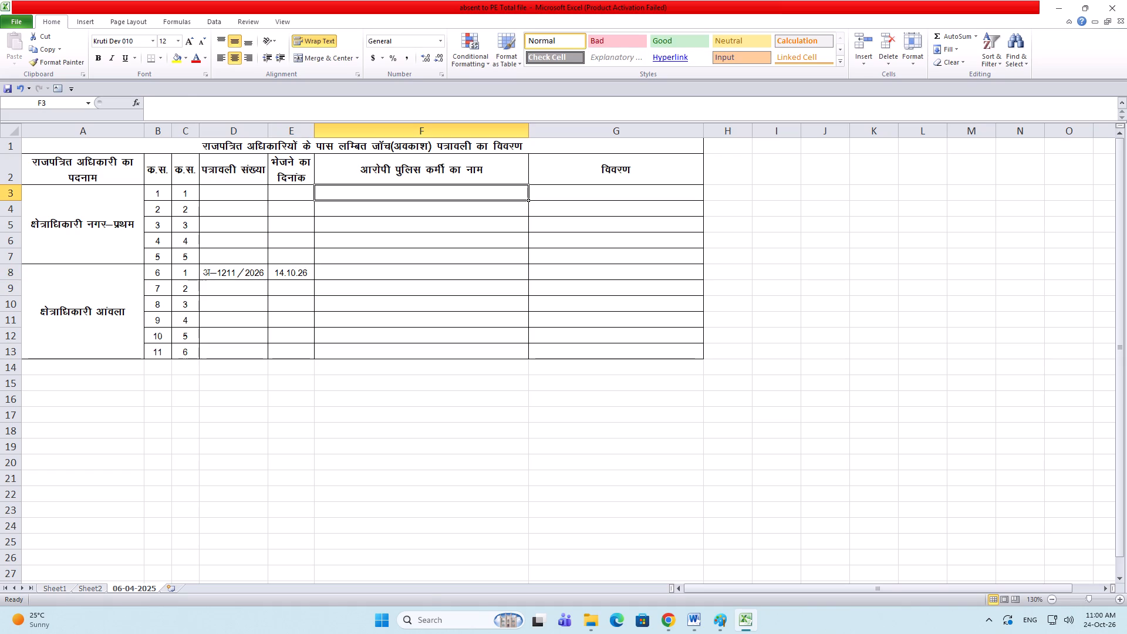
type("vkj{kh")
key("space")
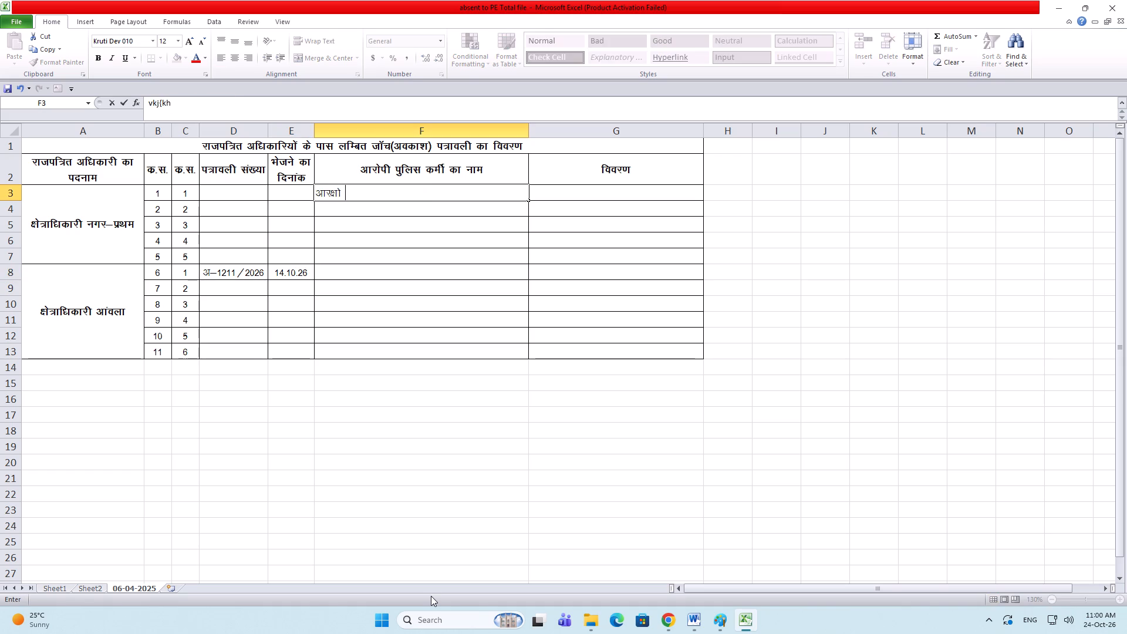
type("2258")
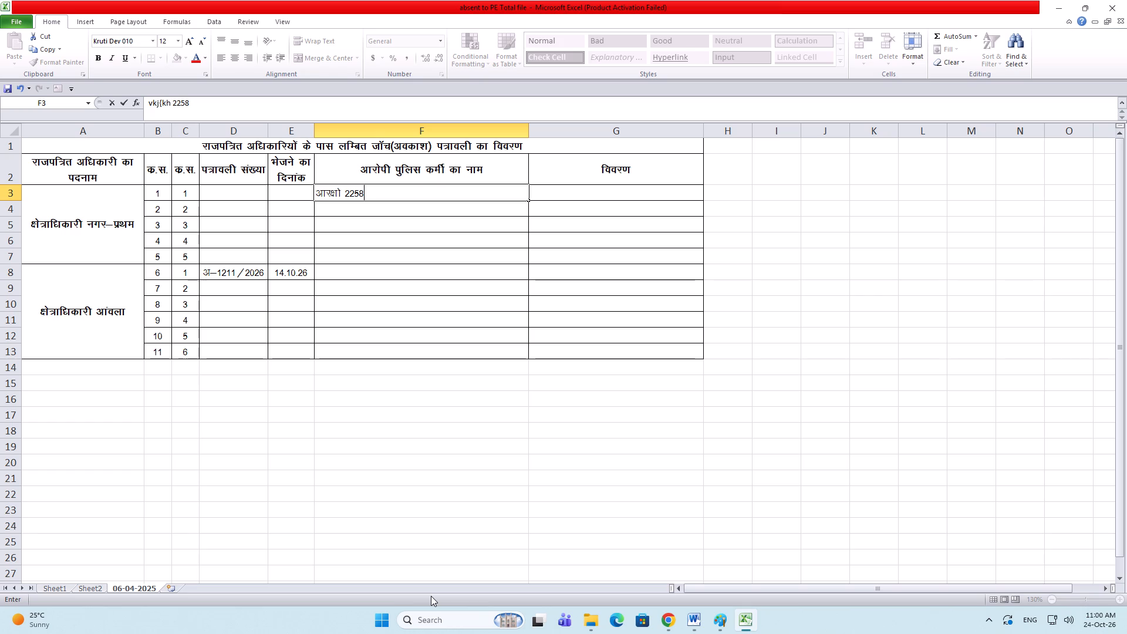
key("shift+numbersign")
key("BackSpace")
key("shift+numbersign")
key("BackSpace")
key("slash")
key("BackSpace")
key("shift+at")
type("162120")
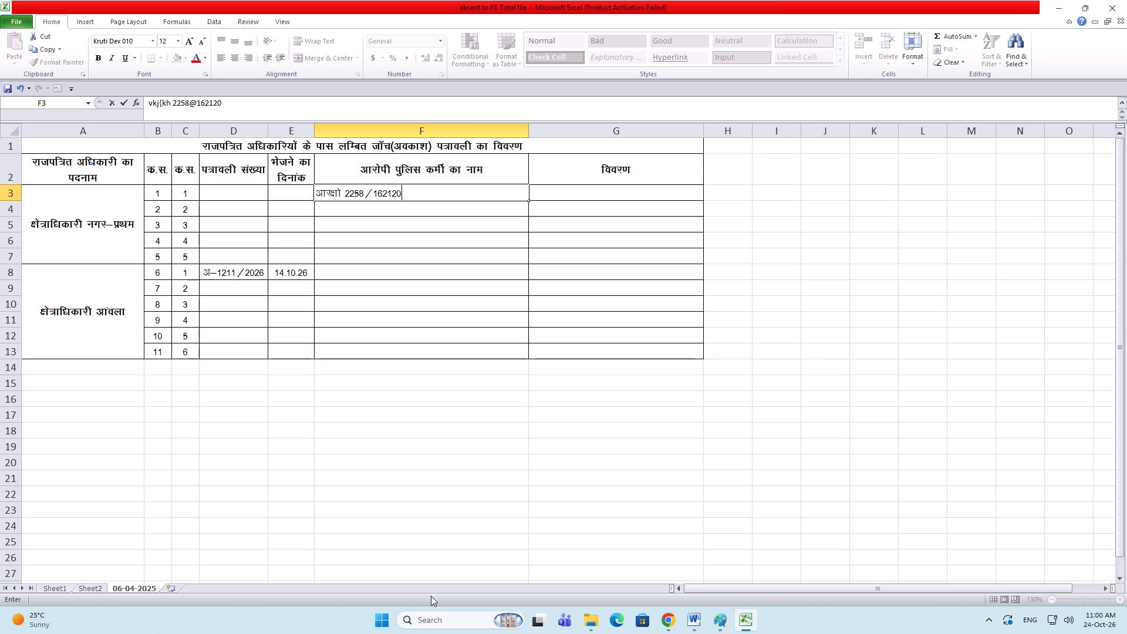
Open the nominal roll new workbook from the recent Excel files, leaving the F3 entry in progress.
right_click(738, 625)
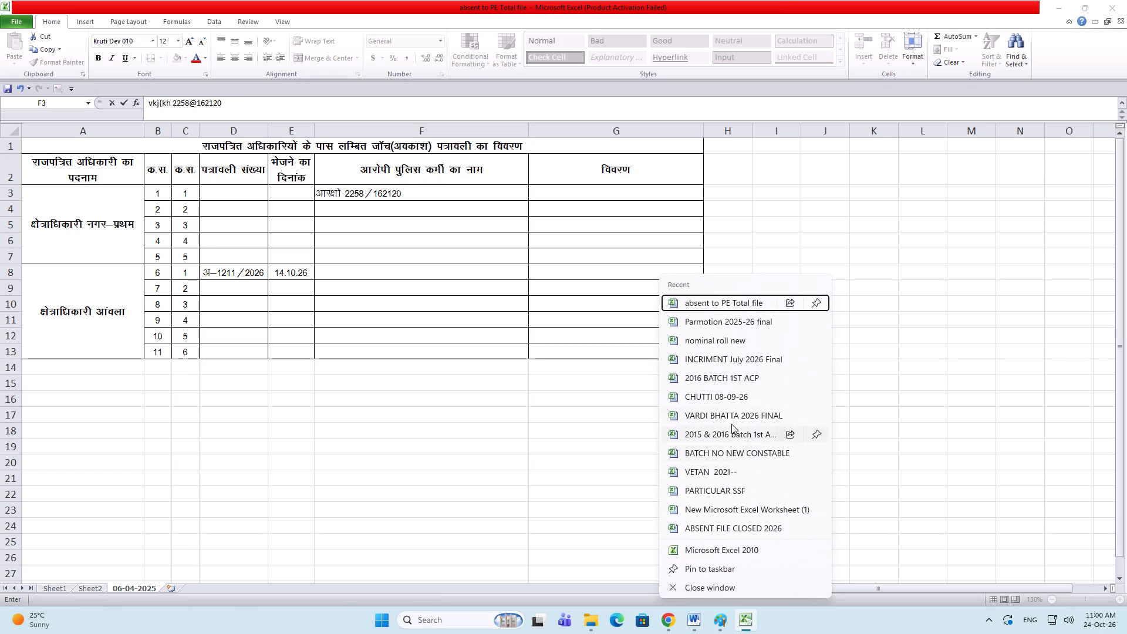
left_click(721, 339)
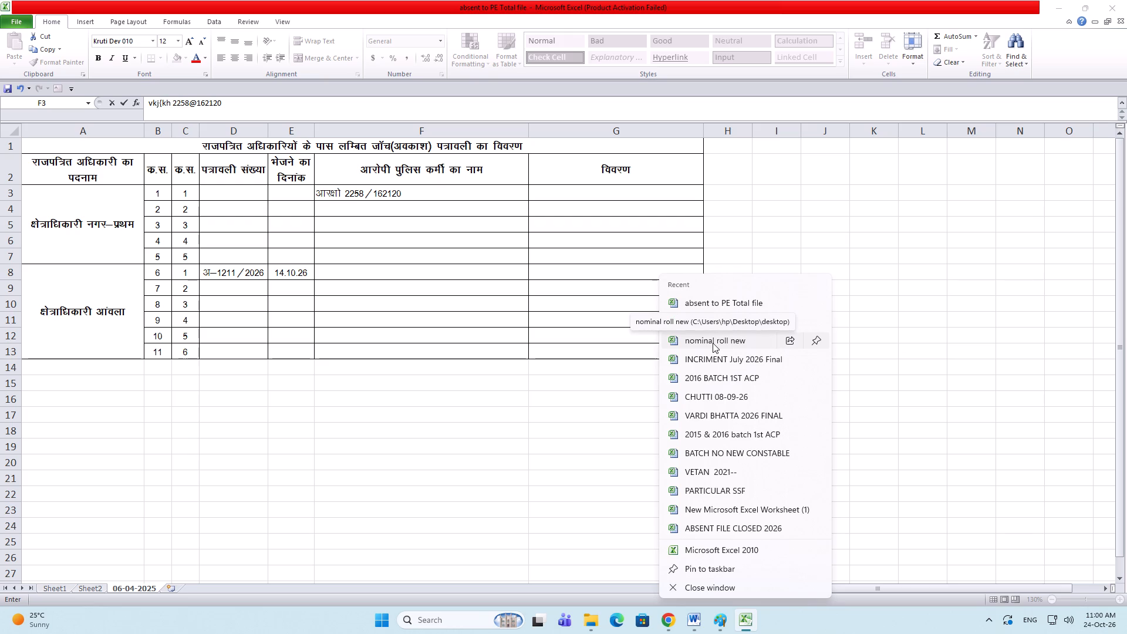
left_click(713, 343)
triple_click(707, 336)
double_click(707, 336)
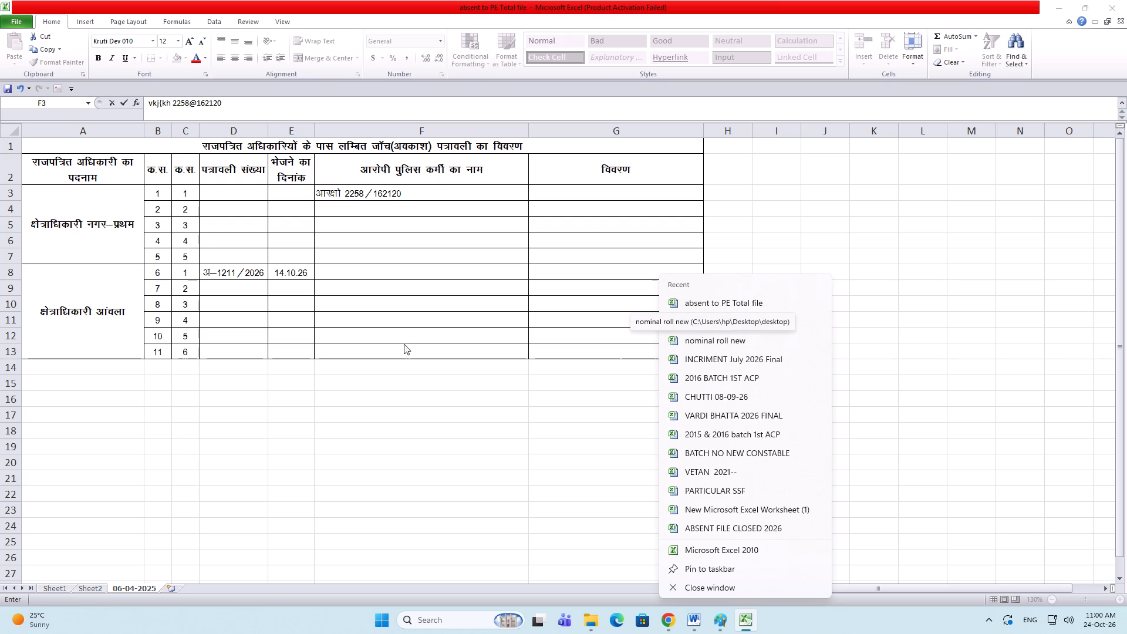
left_click(392, 341)
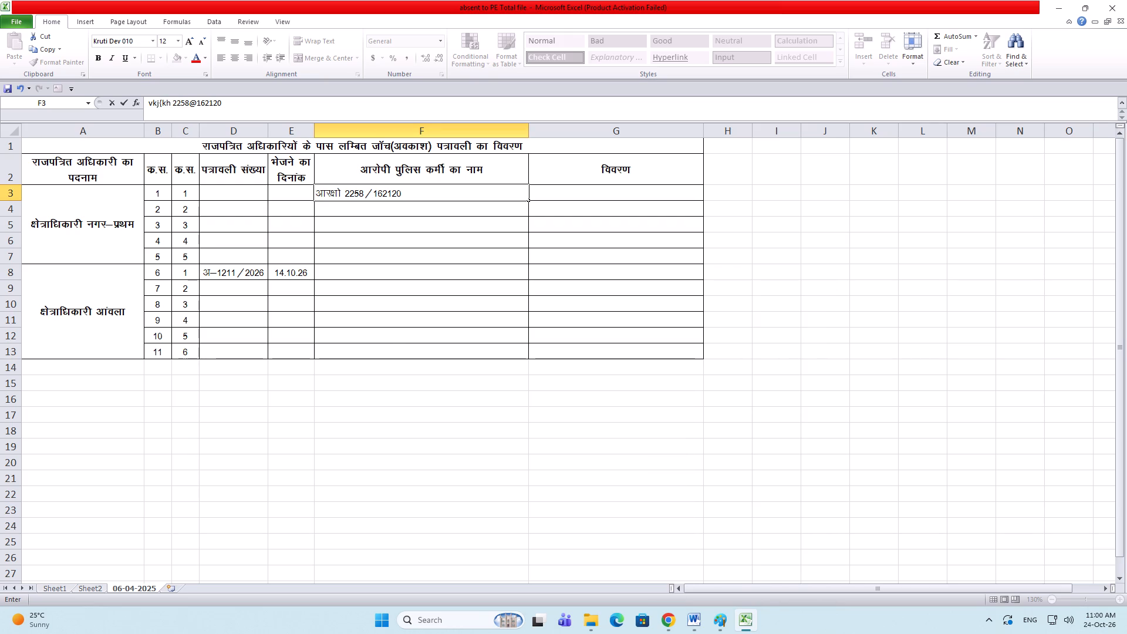
Add the accused constable's name after the number in cell F3 and complete the entry.
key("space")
key("apostrophe")
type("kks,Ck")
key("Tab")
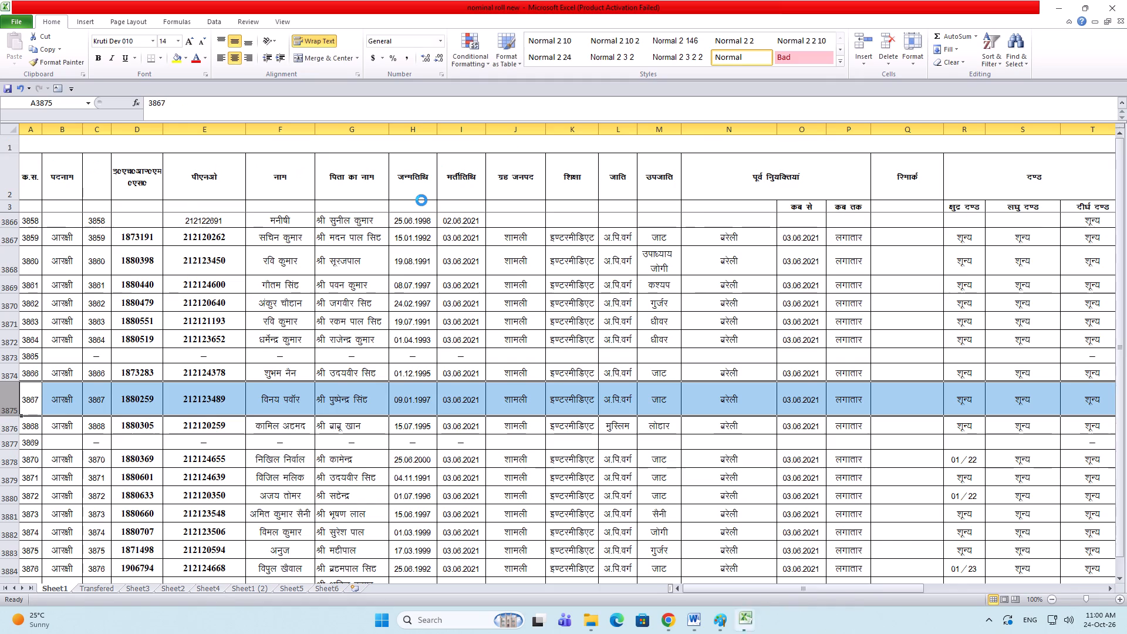
Search column C of the nominal roll for the constable's number and select the matching row to check the full PNO.
left_click(230, 207)
left_click(227, 259)
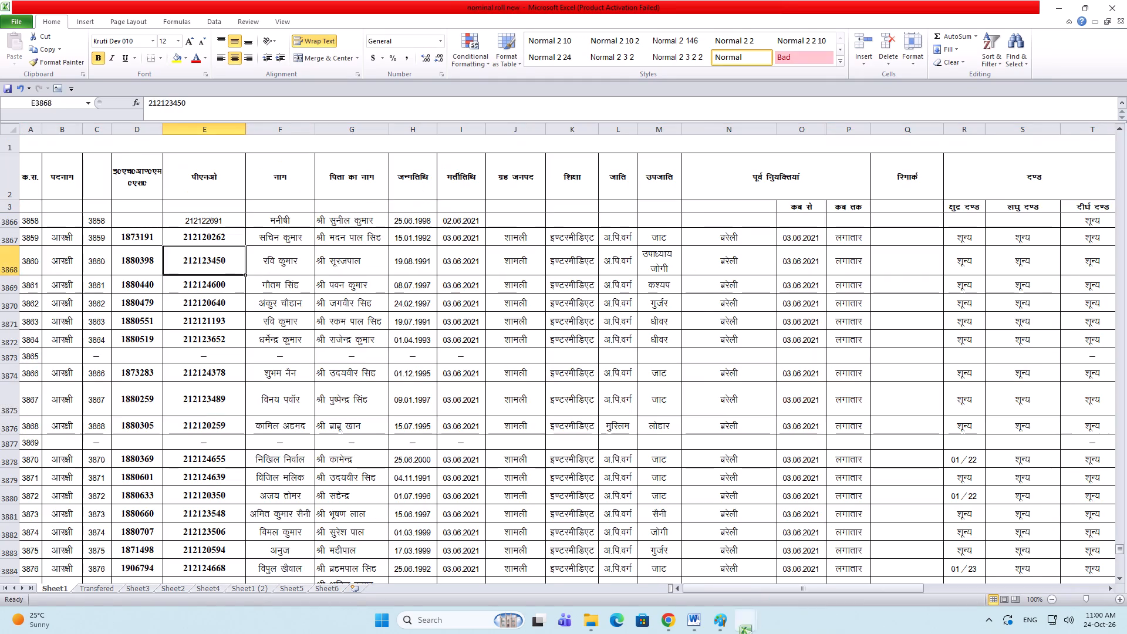
left_click(96, 136)
left_click(98, 126)
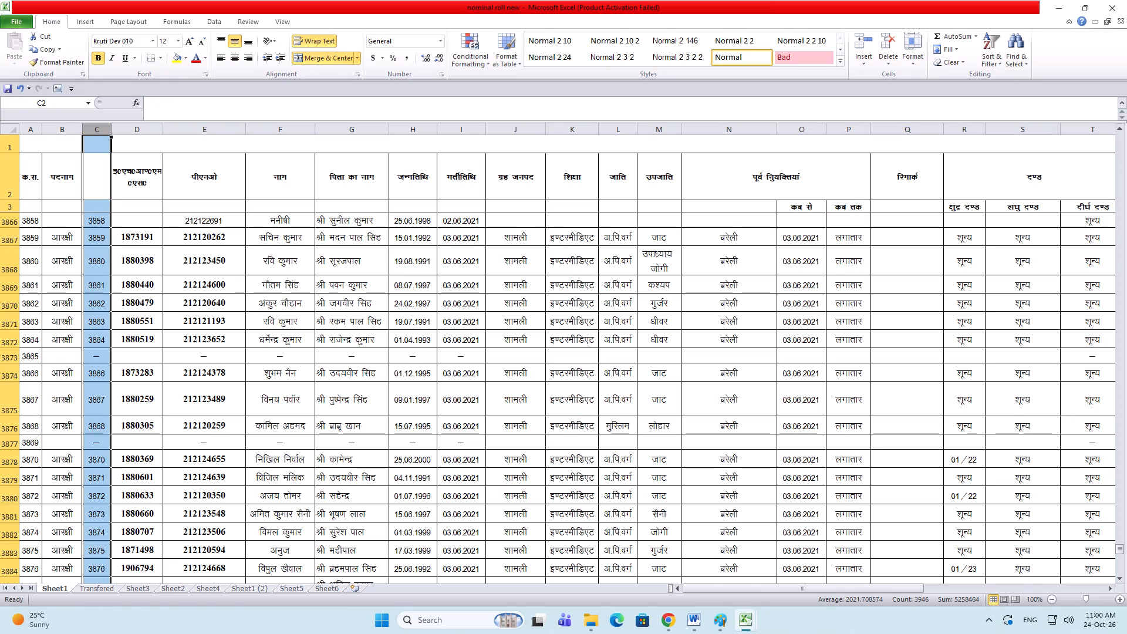
key("ctrl+f")
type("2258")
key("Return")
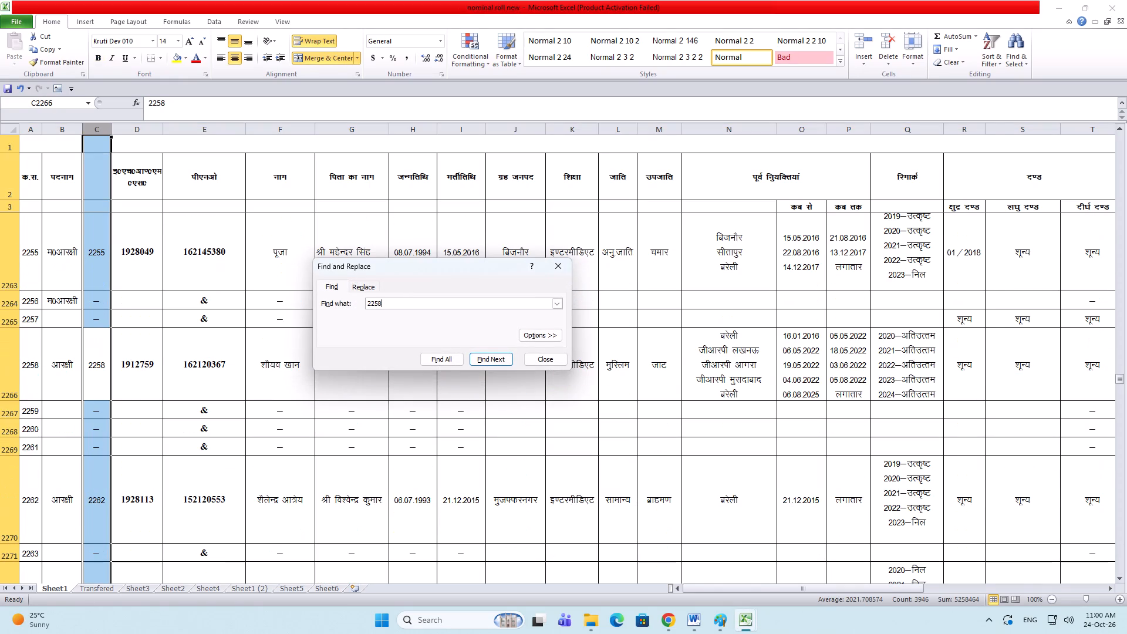
left_click(0, 402)
Switch back to the absent to PE Total file workbook and add the missing last three digits of the PNO in cell F3.
key("alt+Tab")
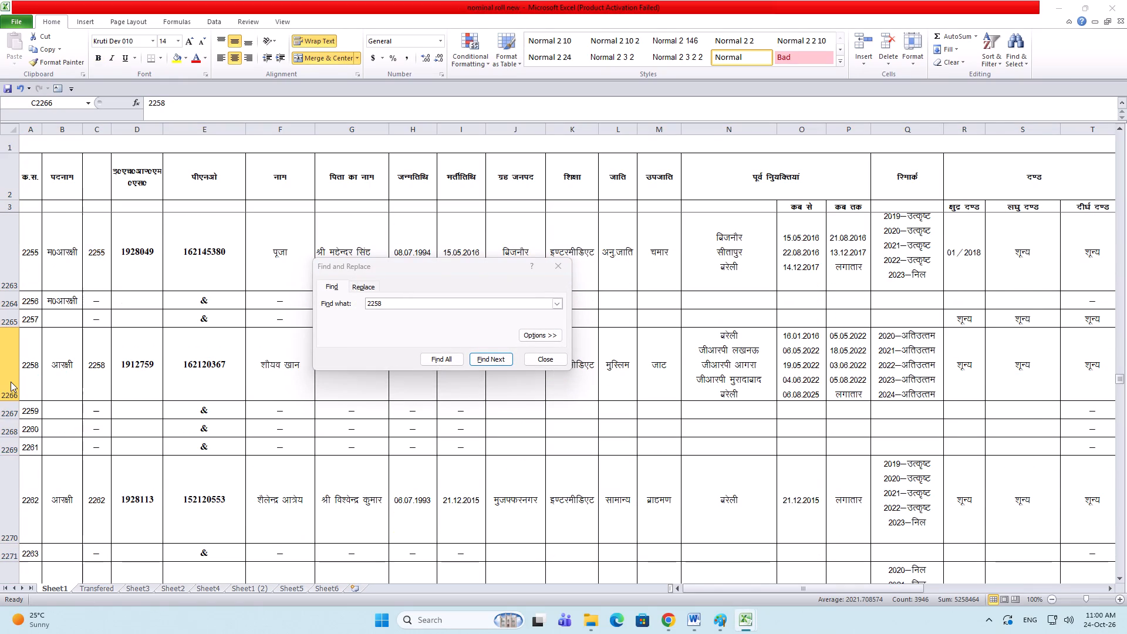
key("alt+Tab")
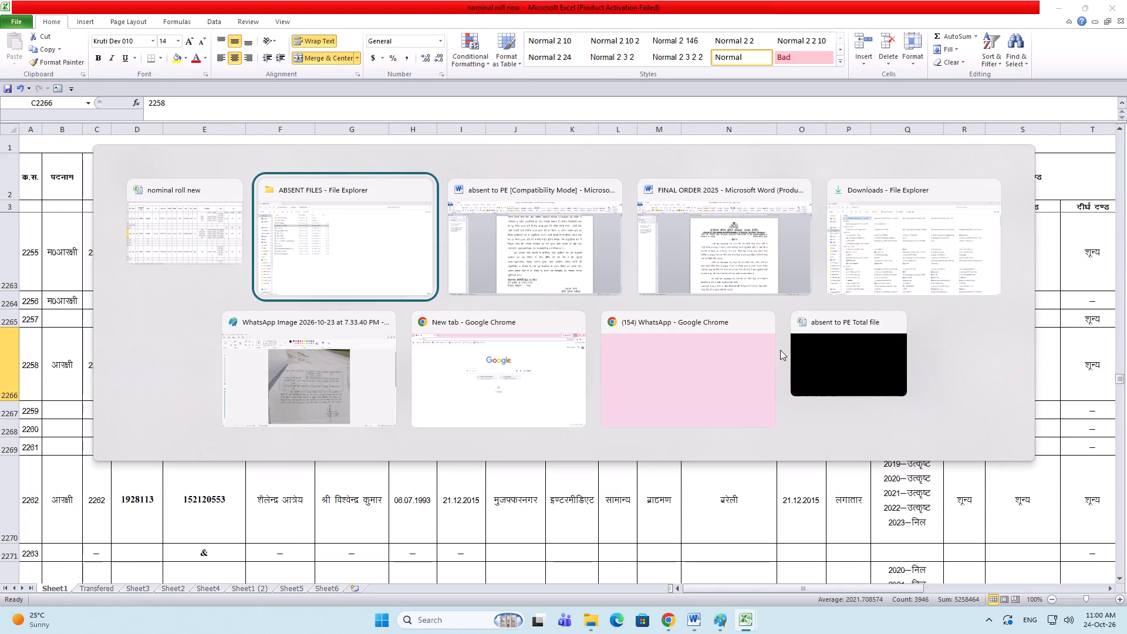
left_click(819, 371, "alt")
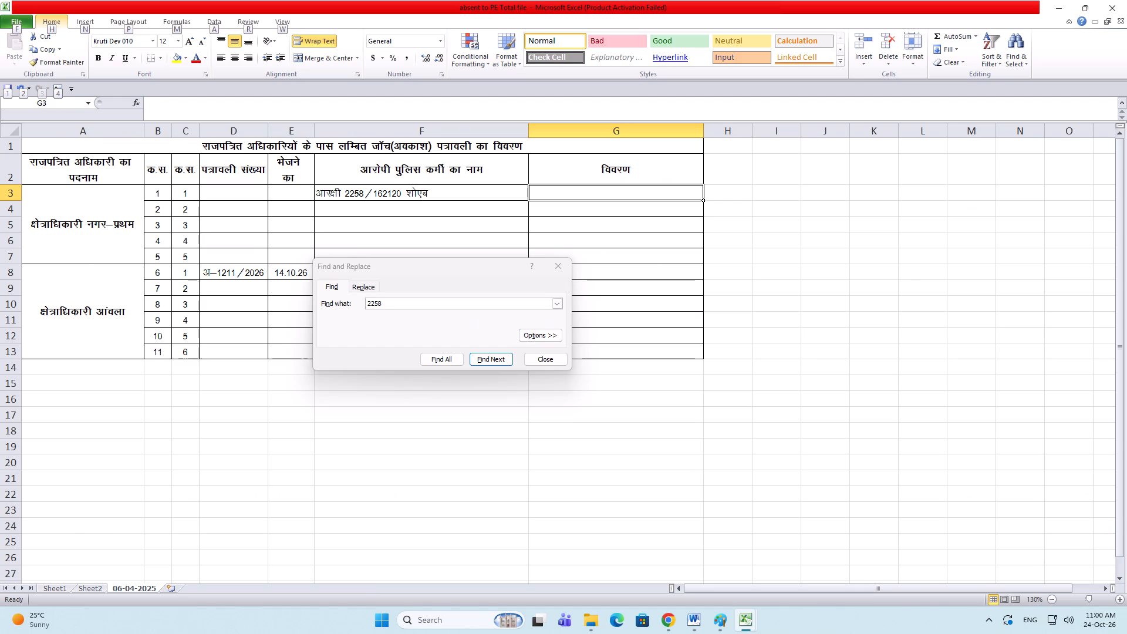
double_click(403, 191)
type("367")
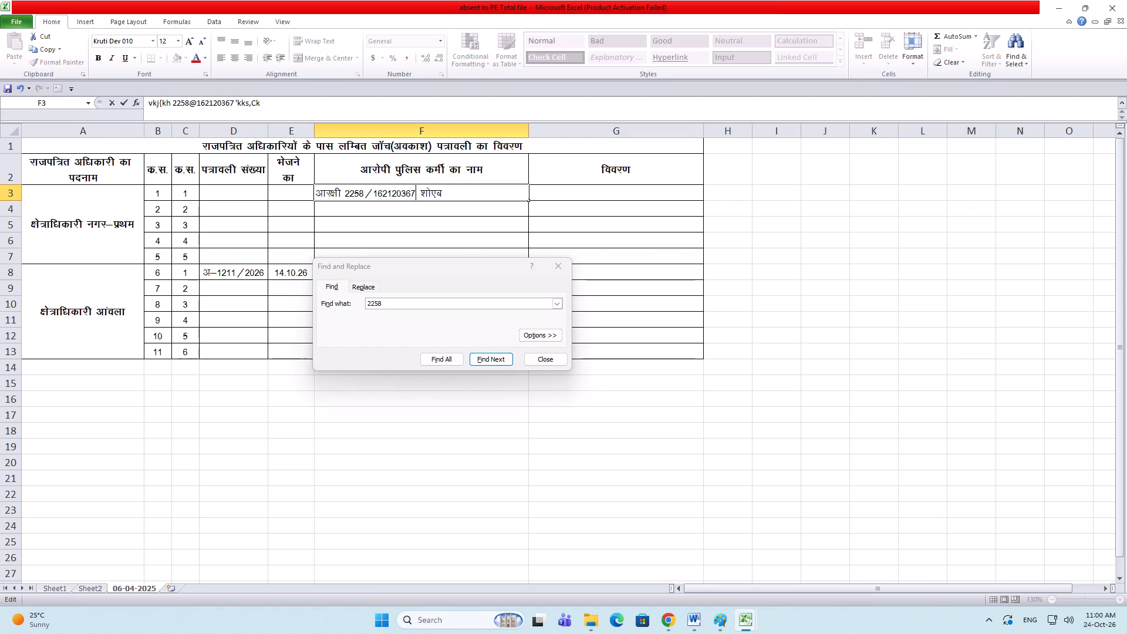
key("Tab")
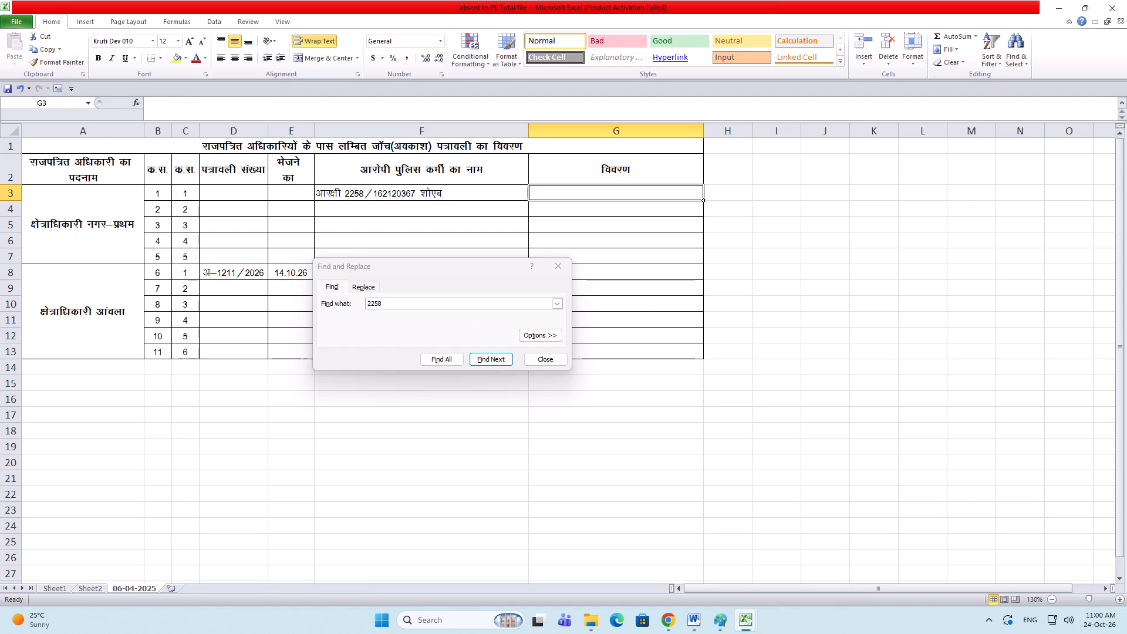
Enter the absence details दिनांक 16.12.2025 से 150 दिवस in cell G3 of the विवरण column.
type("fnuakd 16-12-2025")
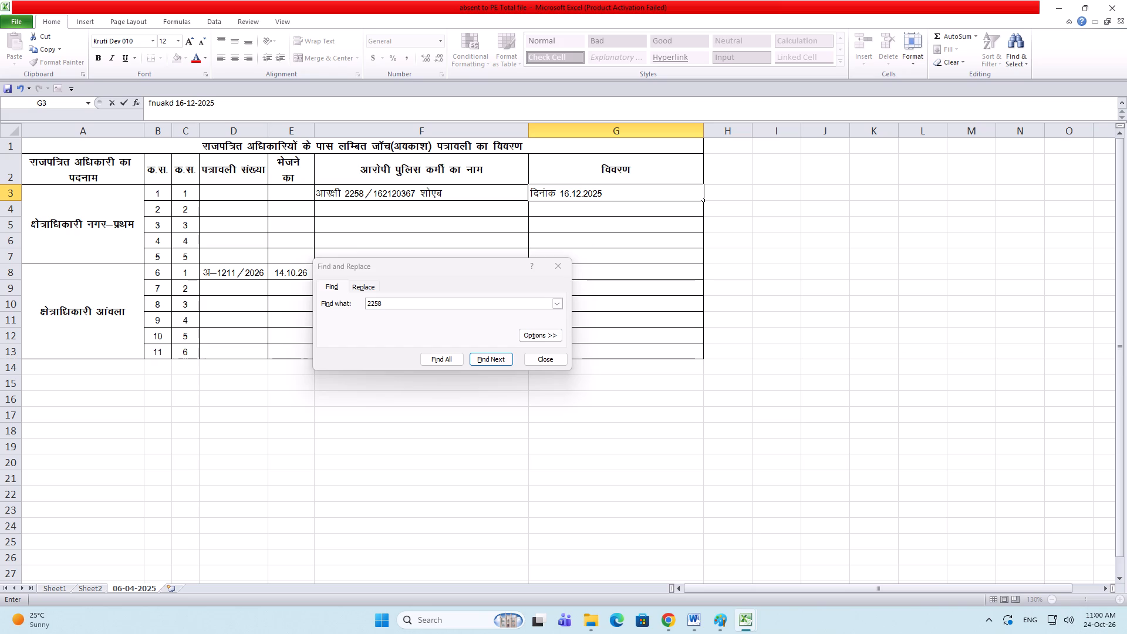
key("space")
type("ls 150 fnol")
Enter the second accused constable's rank आरक्षी, number, PNO and name in cell F4.
left_click(344, 209)
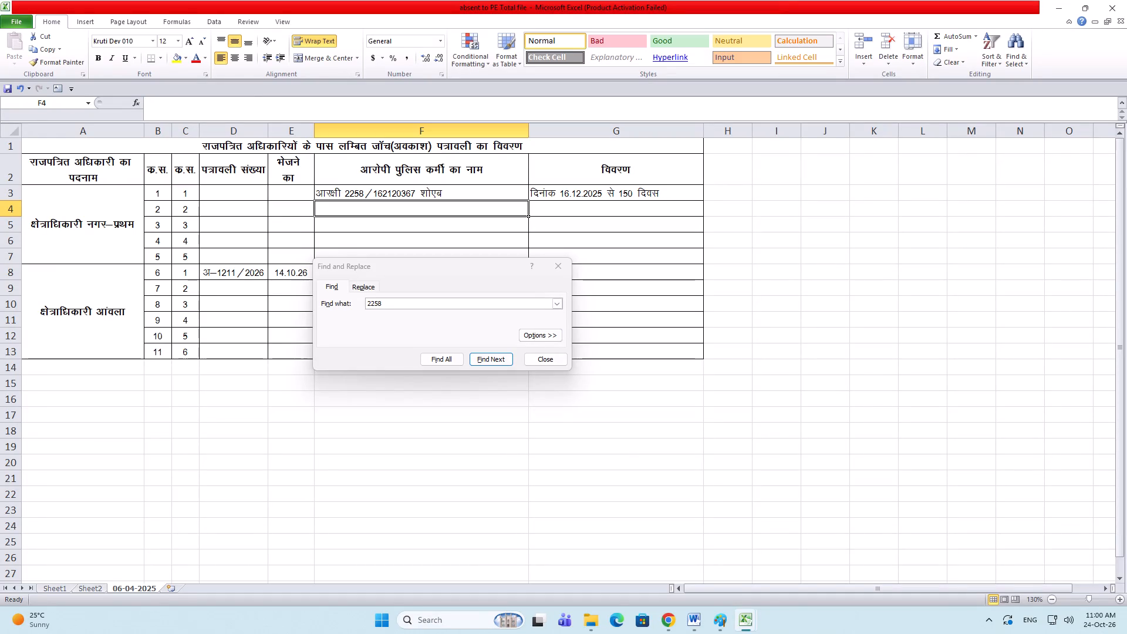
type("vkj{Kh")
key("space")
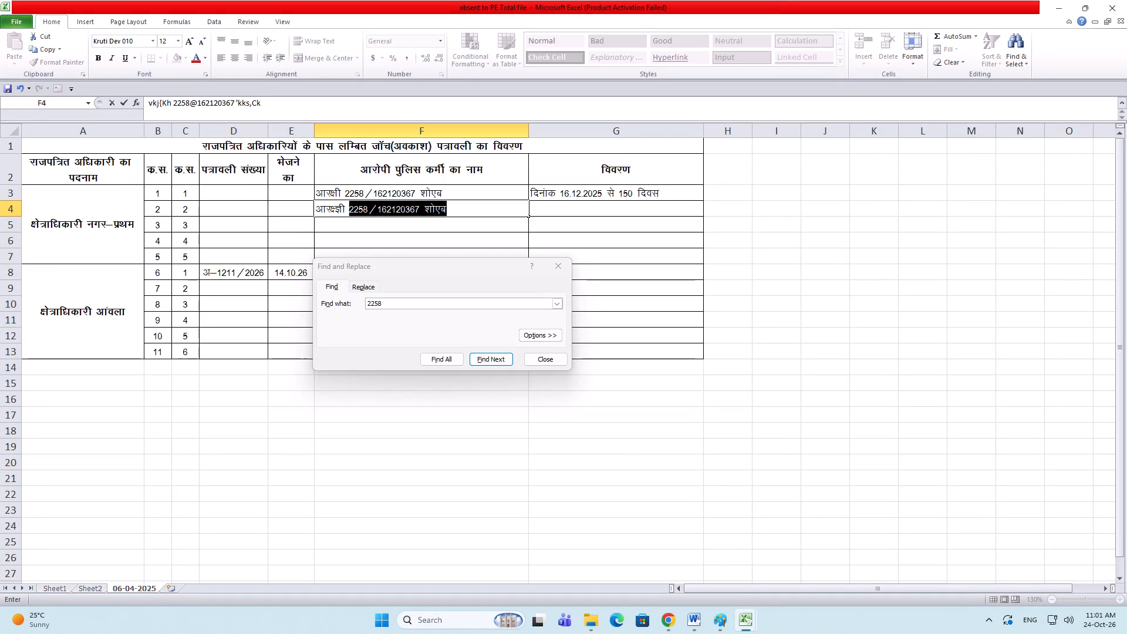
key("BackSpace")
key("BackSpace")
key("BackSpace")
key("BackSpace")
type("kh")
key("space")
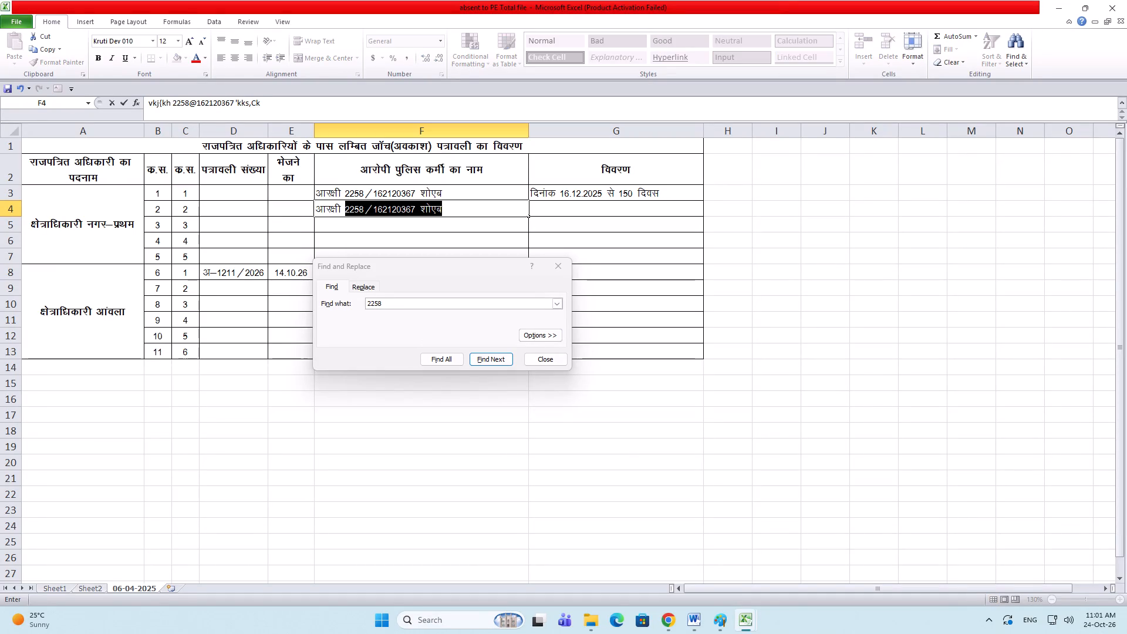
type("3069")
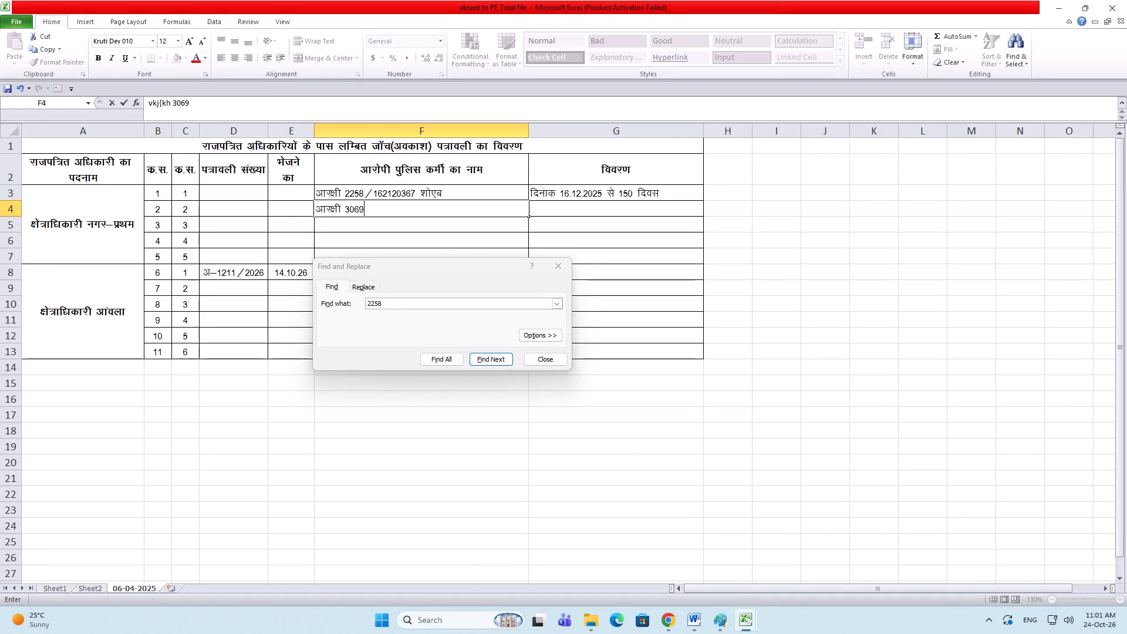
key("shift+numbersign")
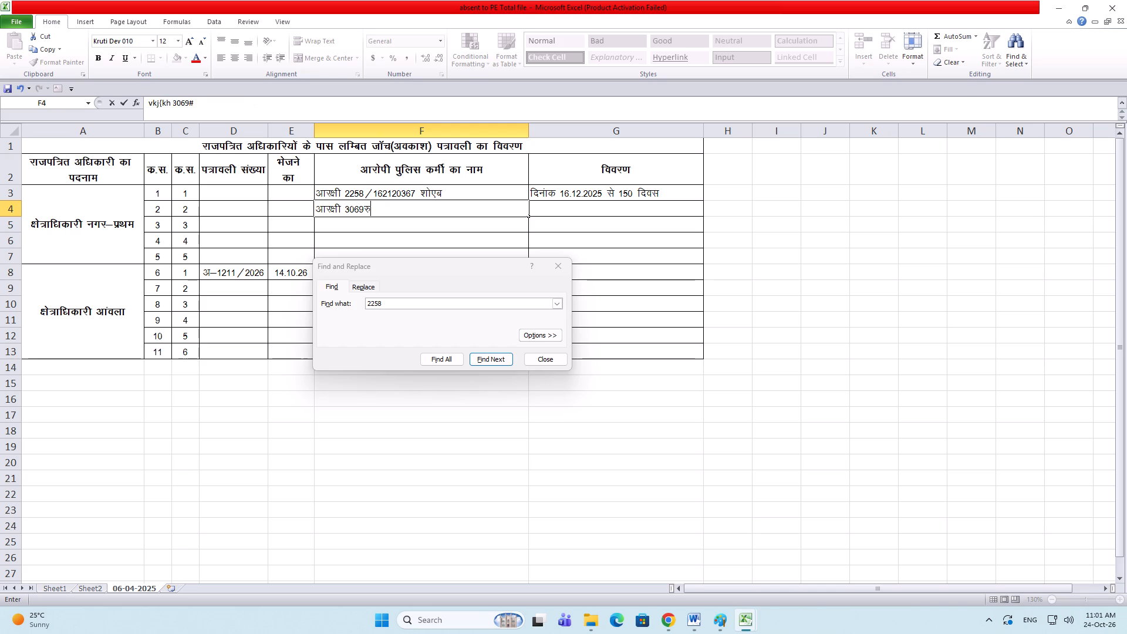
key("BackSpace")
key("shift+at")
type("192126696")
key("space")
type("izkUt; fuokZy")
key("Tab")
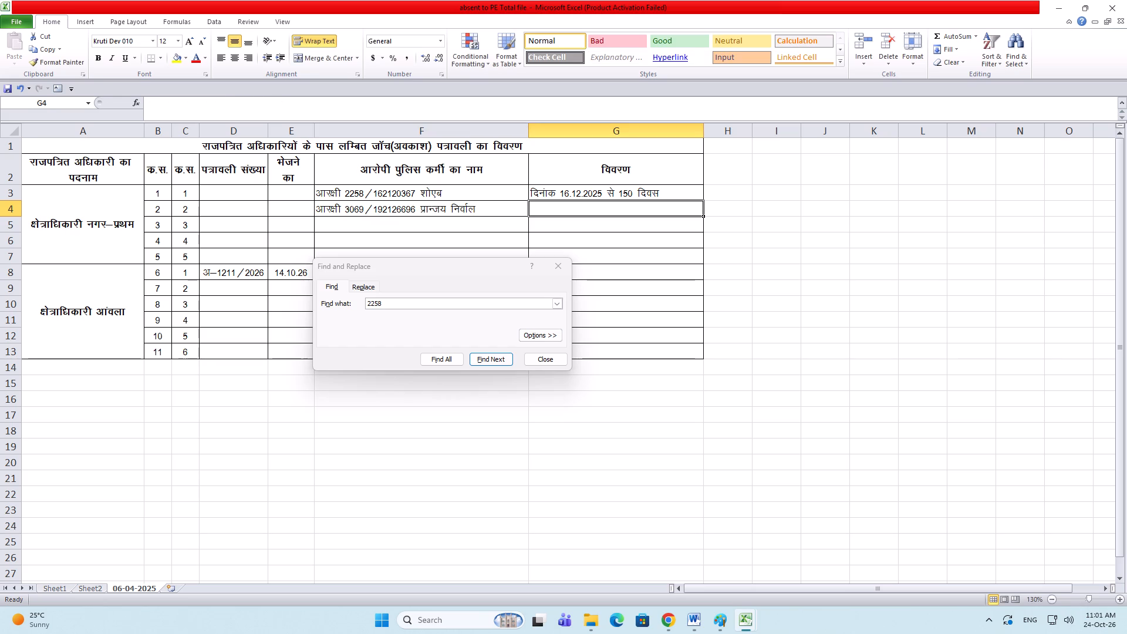
Enter the absence details दिनांक 09.01.2026 से 127 दिवस in cell G4 of the विवरण column.
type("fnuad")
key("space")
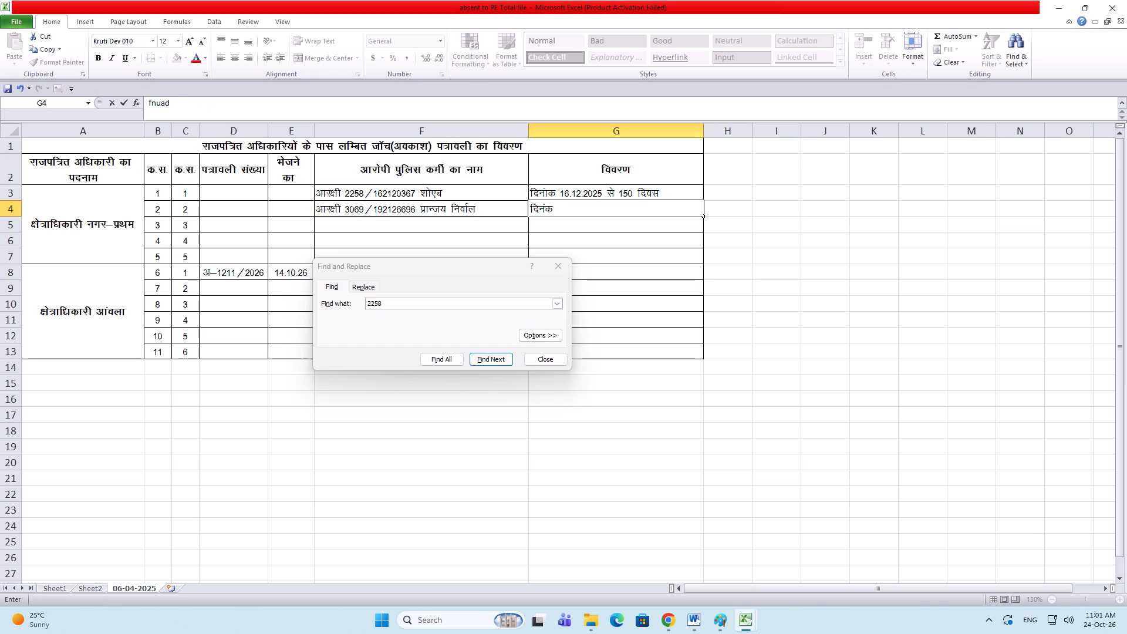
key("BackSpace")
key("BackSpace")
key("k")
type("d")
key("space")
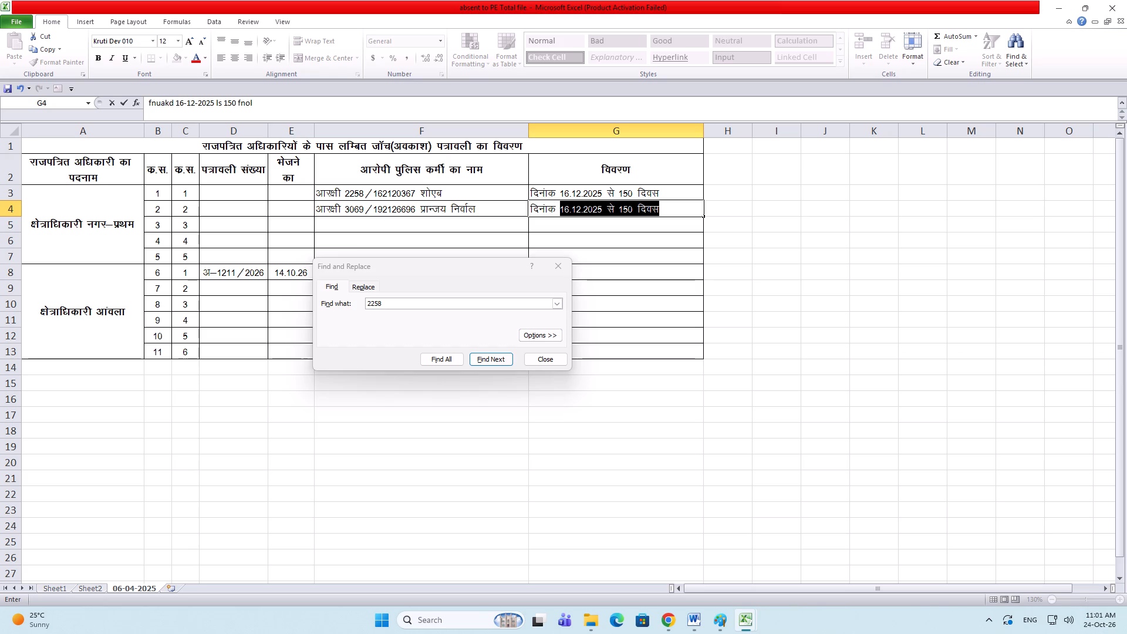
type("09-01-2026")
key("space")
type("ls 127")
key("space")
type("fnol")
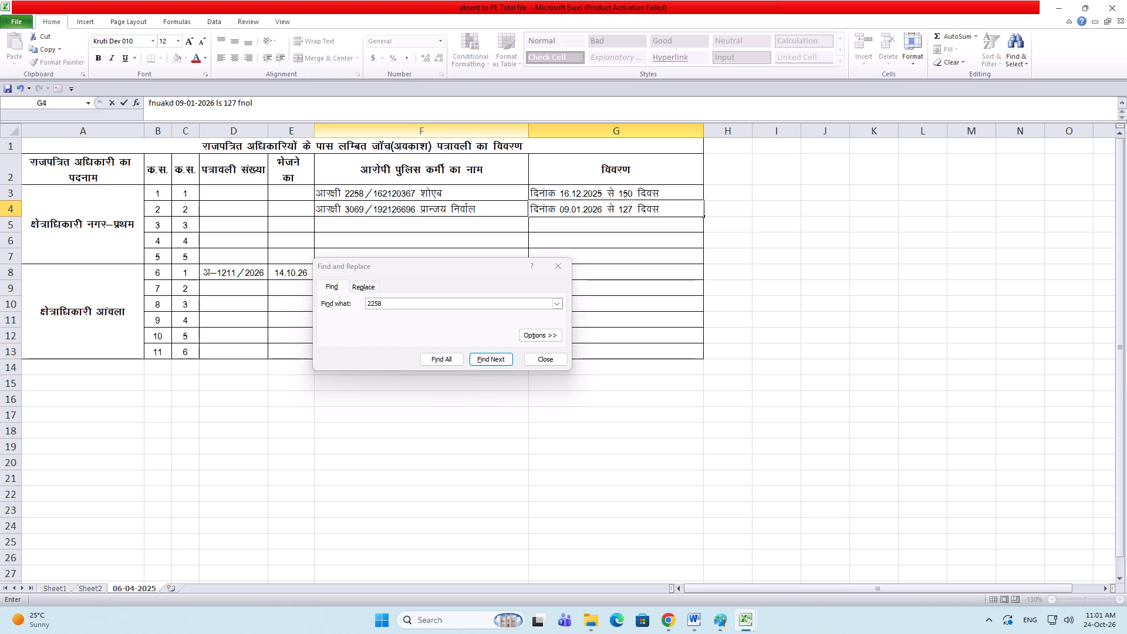
left_click(370, 219)
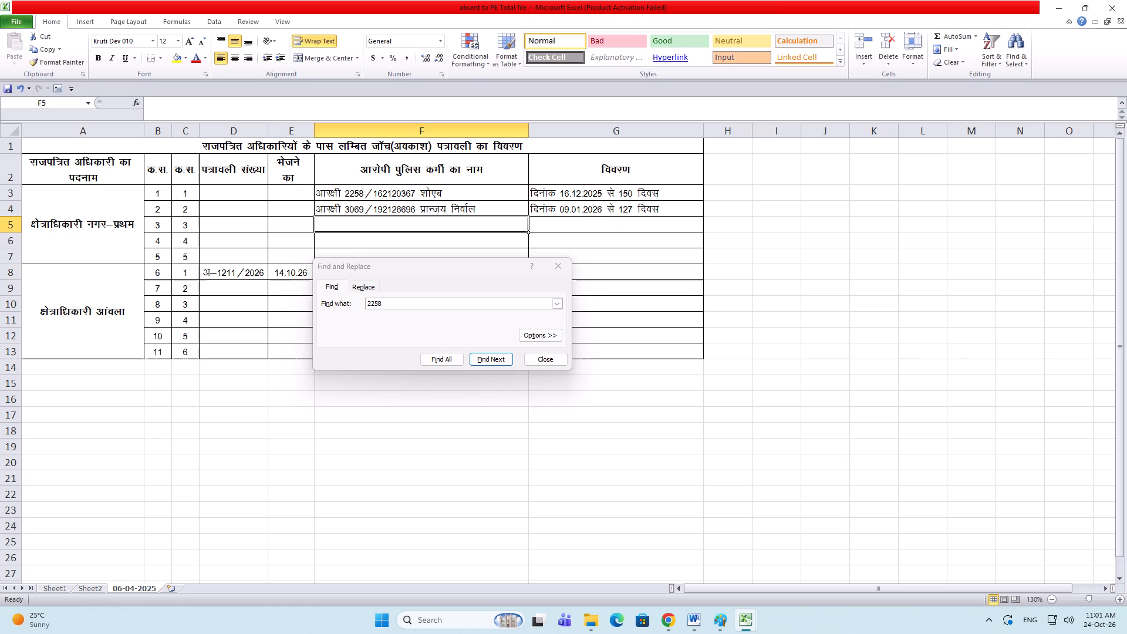
Delete rows 6 and 7, the unused entries in the क्षेत्राधिकारी नगर-प्रथम block.
left_click_drag(5, 238, 11, 251)
key("ctrl+minus")
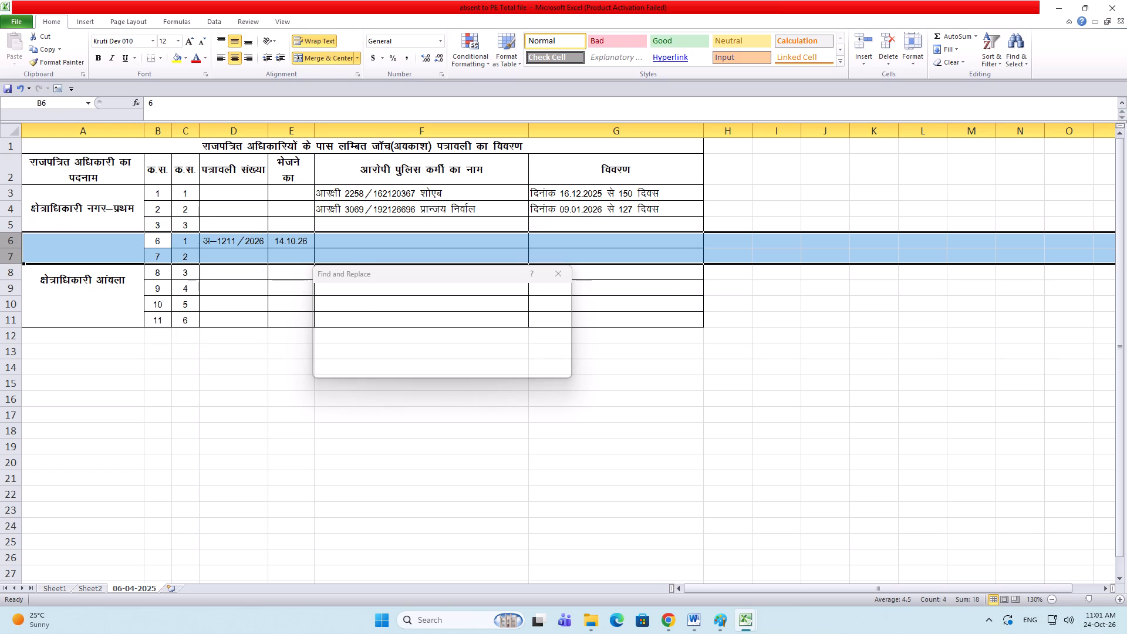
left_click(347, 236)
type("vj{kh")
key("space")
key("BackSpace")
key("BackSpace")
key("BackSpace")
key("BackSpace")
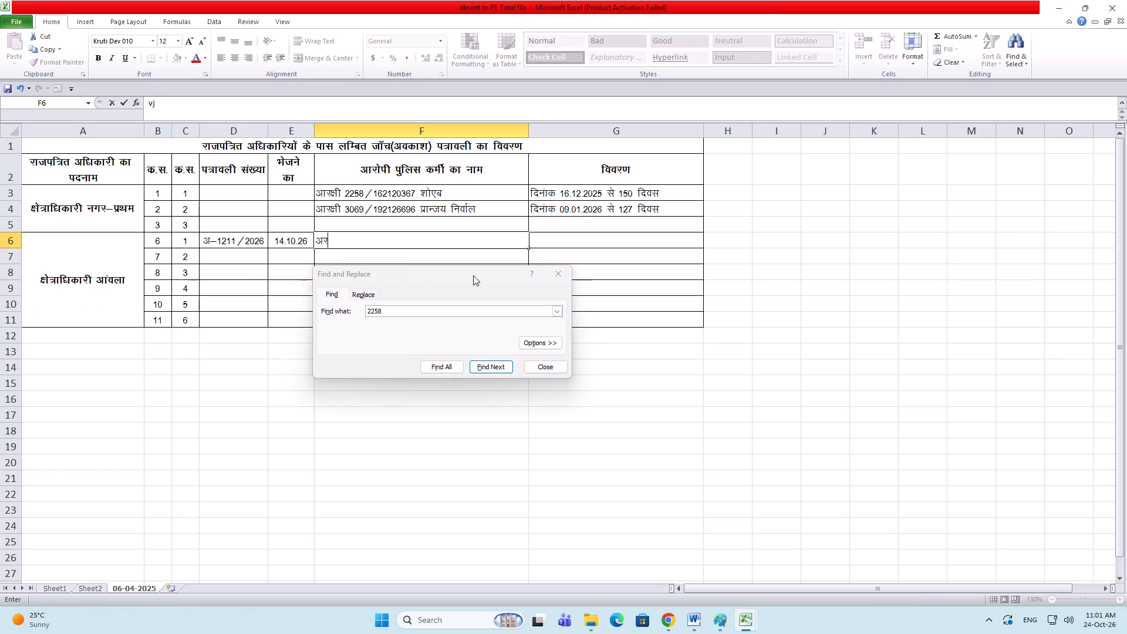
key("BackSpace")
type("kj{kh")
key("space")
Switch to the absent to PE Word document to check the constable's details in the अ-1211/2026 letter.
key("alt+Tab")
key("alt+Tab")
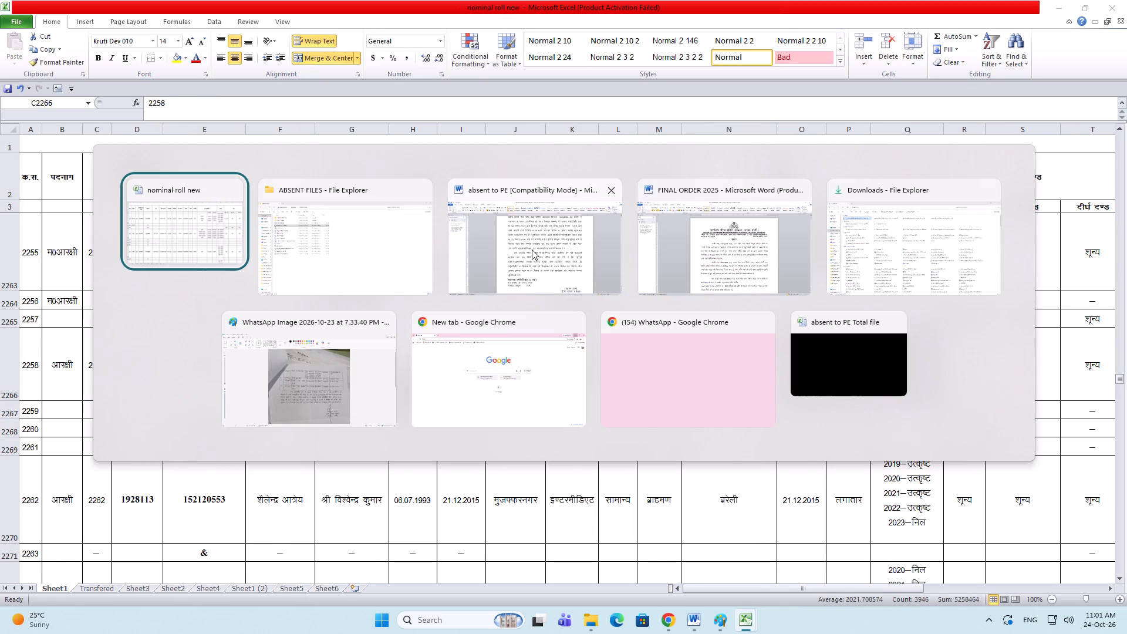
left_click(532, 249, "alt")
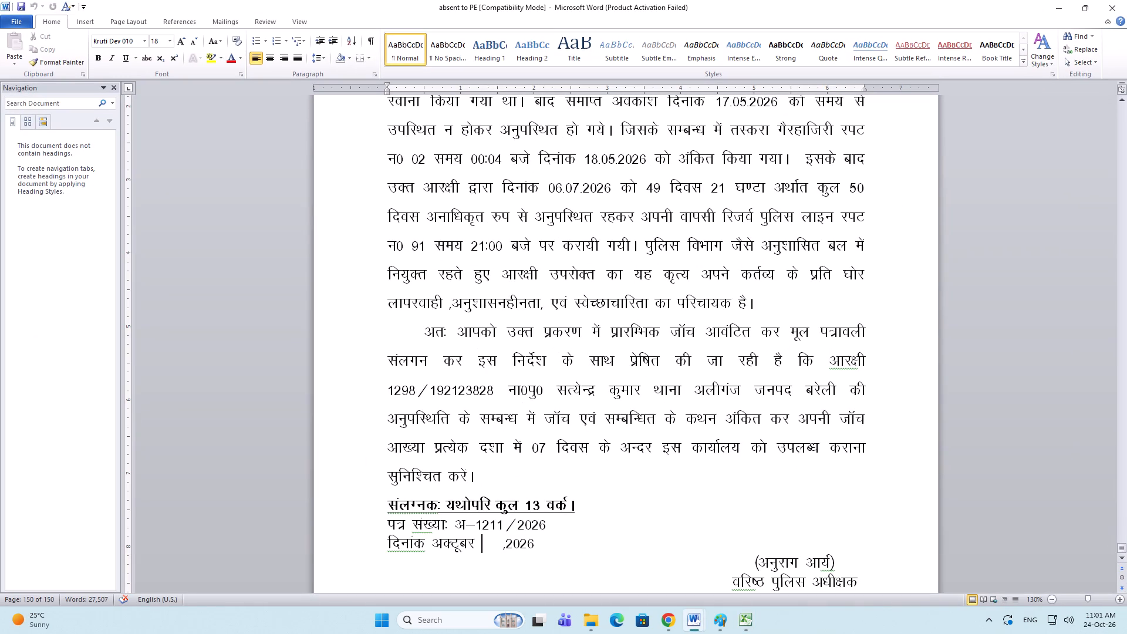
Switch back to the absent to PE Total file workbook and add the constable's number, PNO and name after the rank in cell F6.
key("alt+Tab")
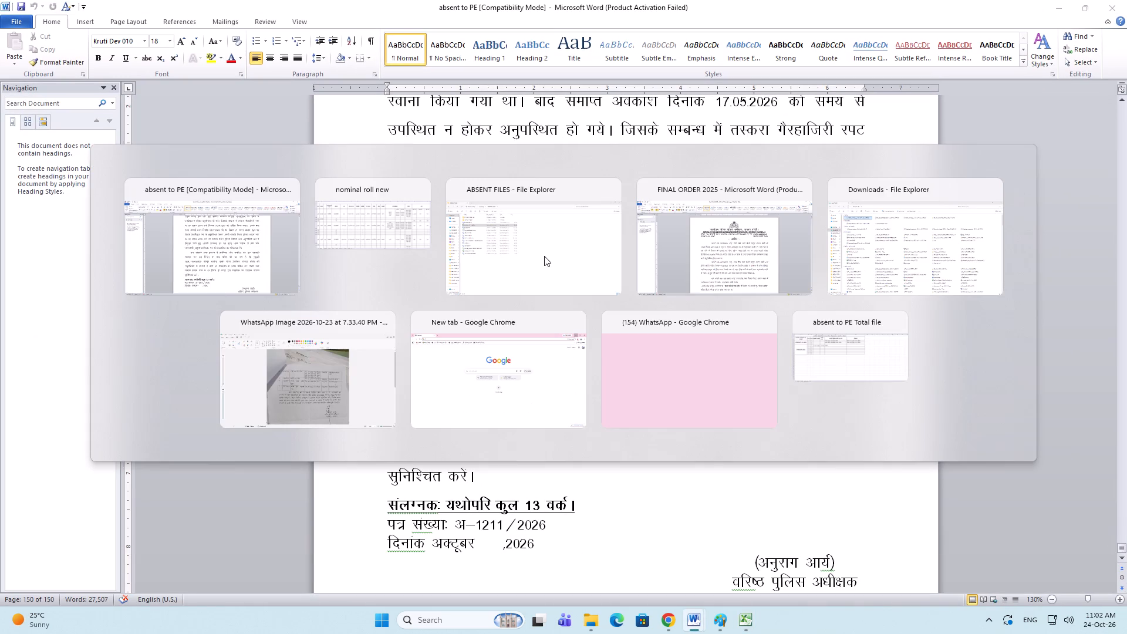
left_click(862, 336, "alt")
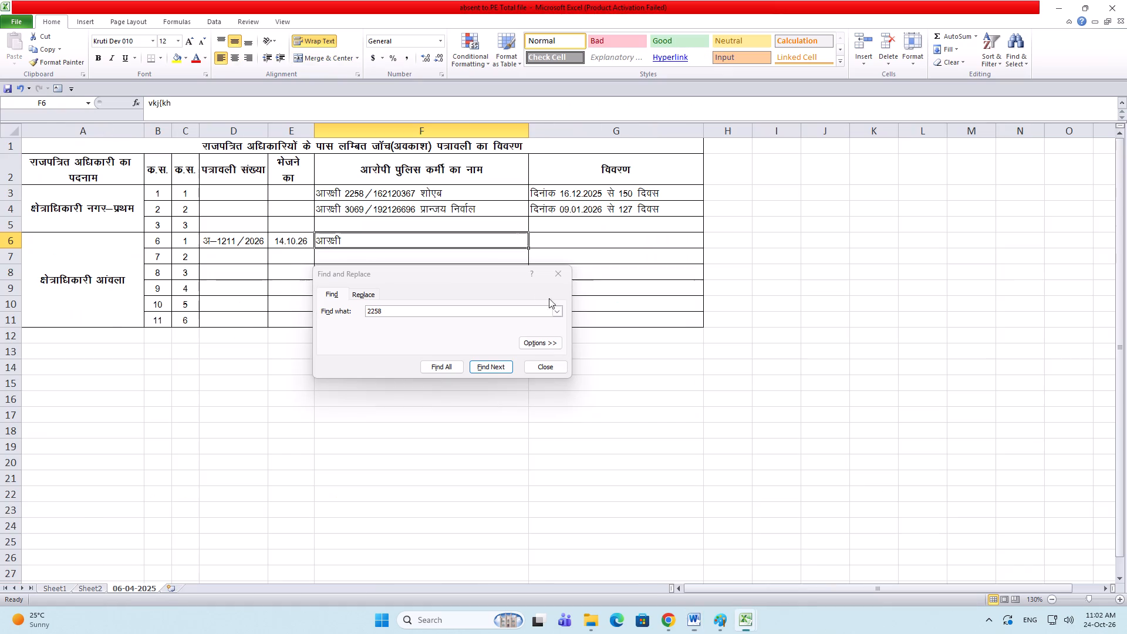
double_click(396, 244)
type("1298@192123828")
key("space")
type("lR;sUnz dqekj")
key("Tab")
Enter the absence details दिनांक 18.05.2026 से 50 दिवस in cell G6, checking the period in the absent to PE Word document.
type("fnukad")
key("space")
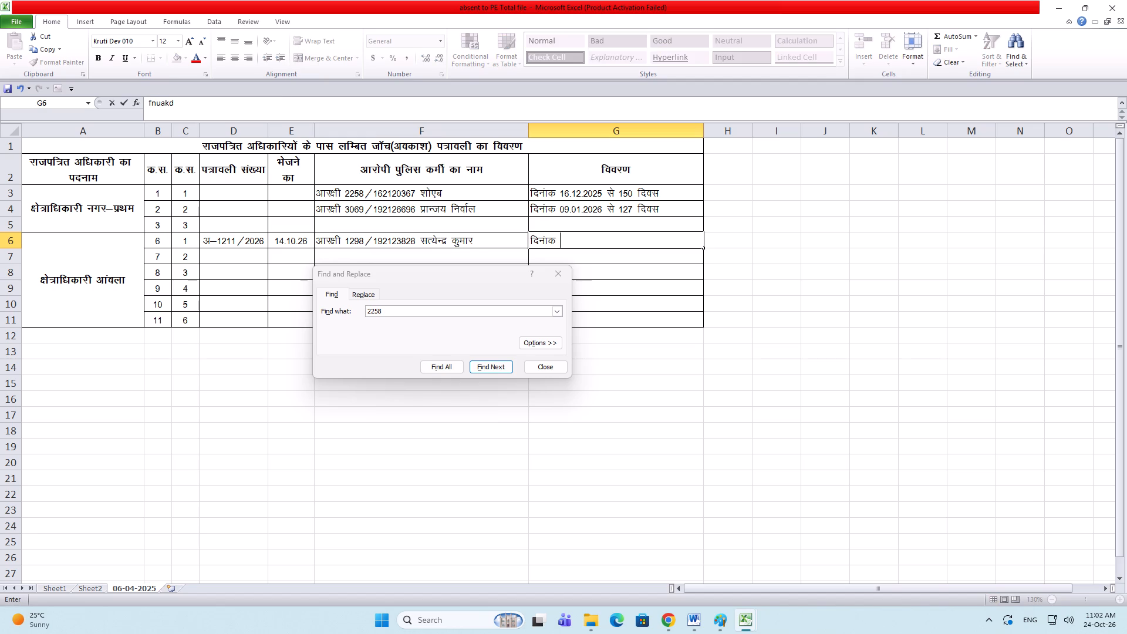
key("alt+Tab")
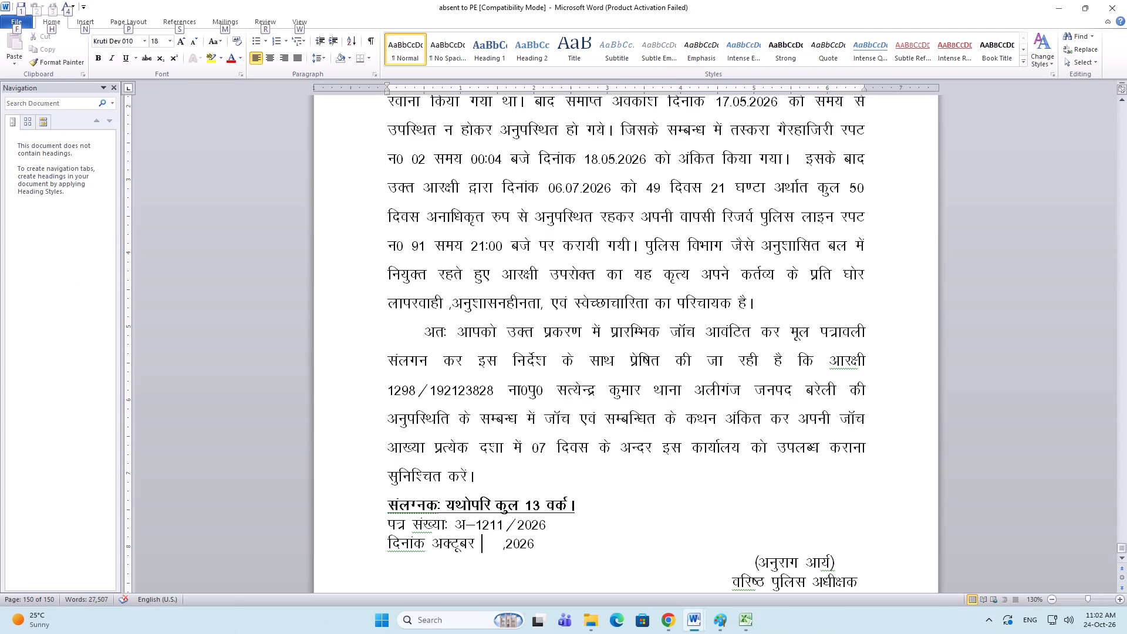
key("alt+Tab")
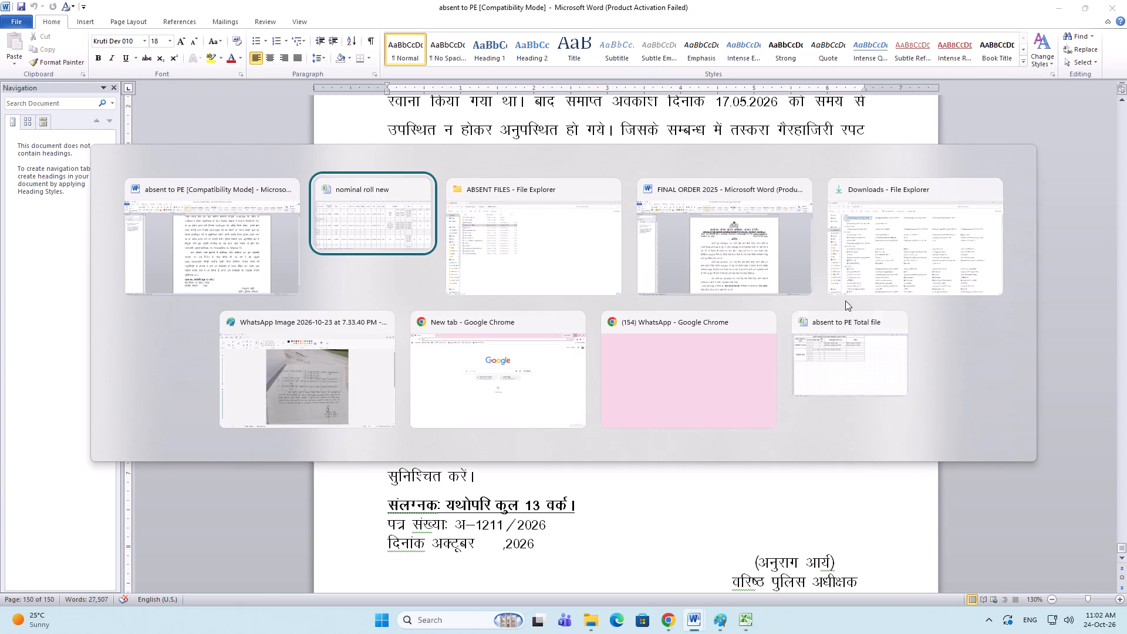
left_click(835, 340, "alt")
double_click(568, 237)
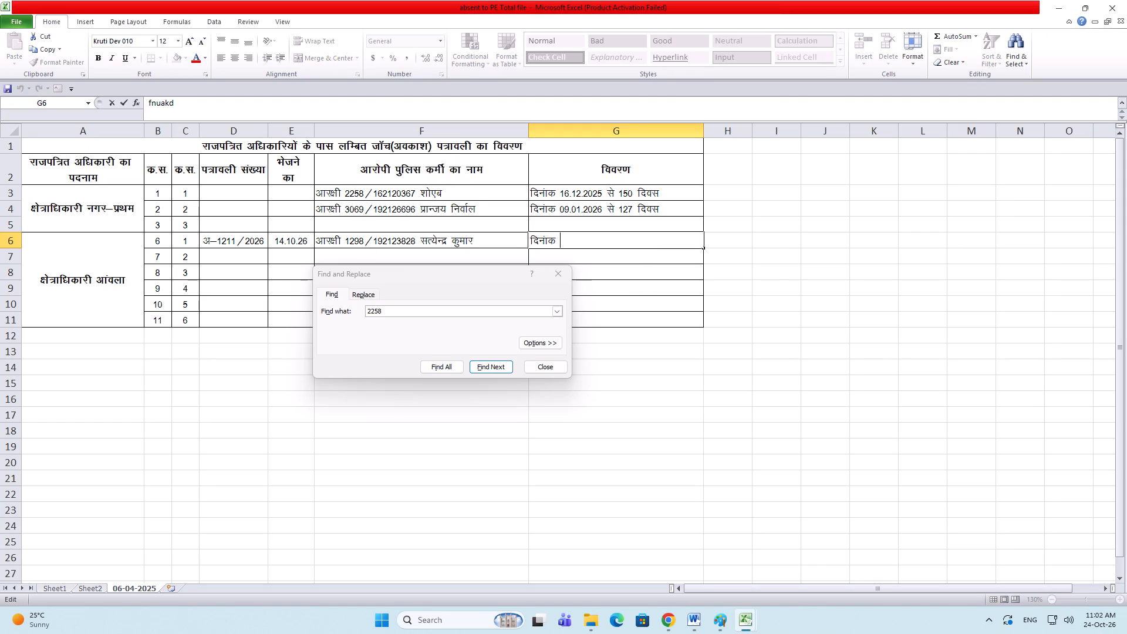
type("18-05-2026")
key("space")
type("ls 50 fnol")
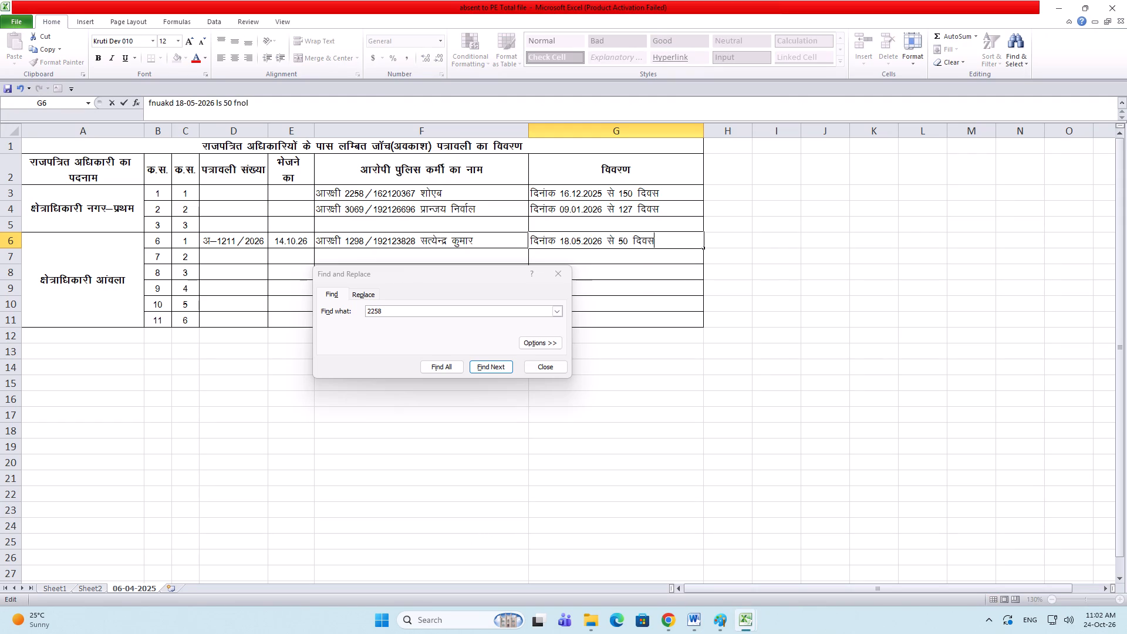
Enter the next accused constable's rank आरक्षी, number, PNO and name in cell F7.
left_click(338, 254)
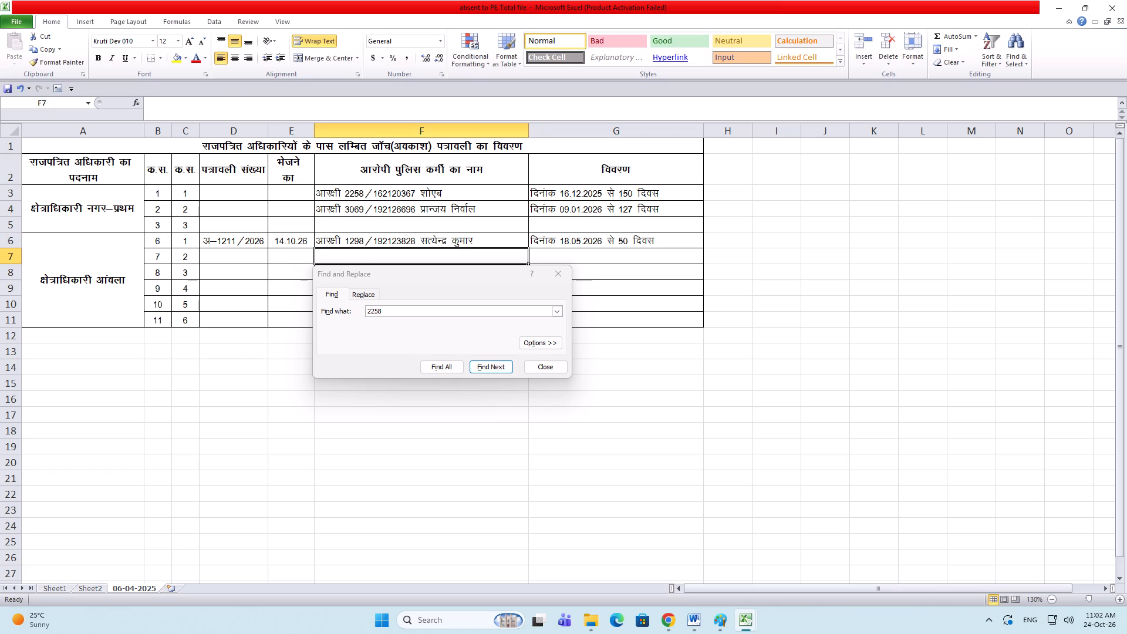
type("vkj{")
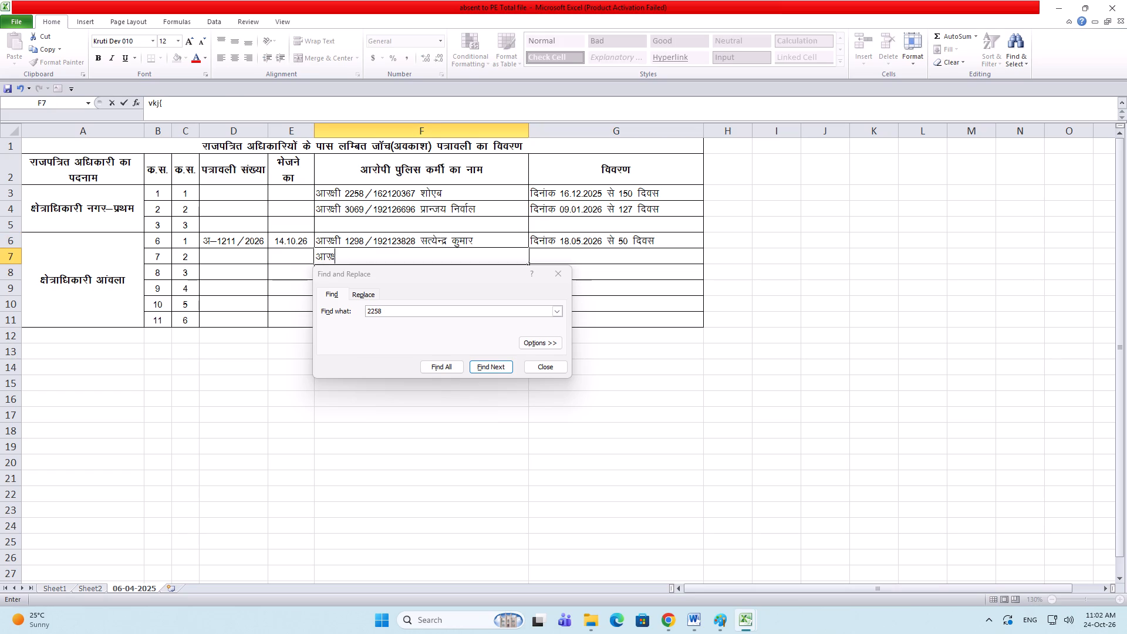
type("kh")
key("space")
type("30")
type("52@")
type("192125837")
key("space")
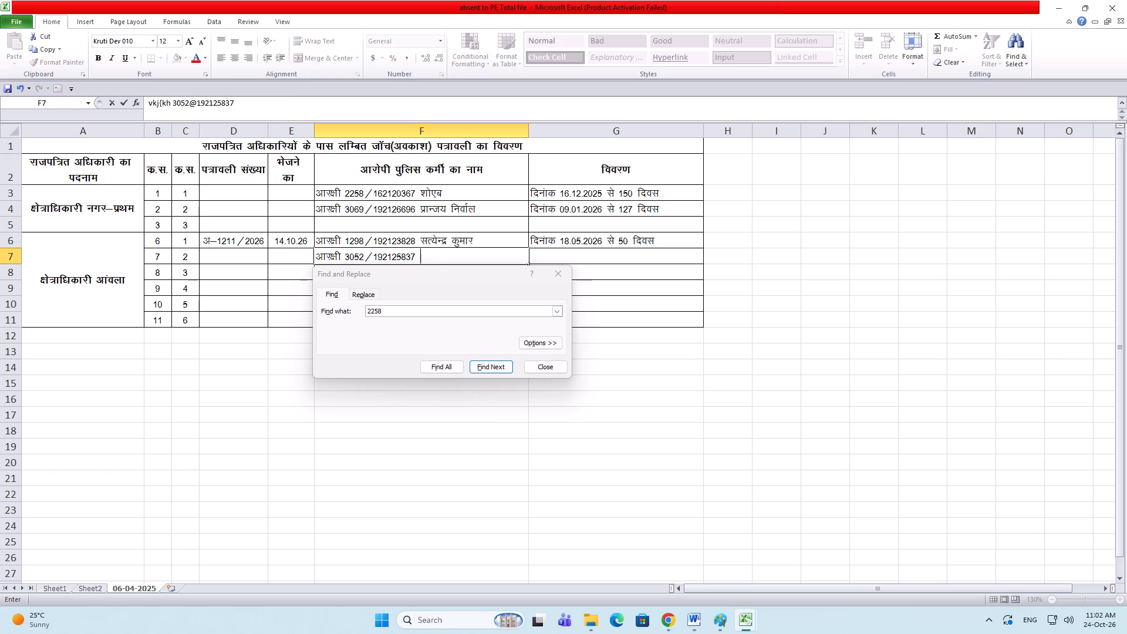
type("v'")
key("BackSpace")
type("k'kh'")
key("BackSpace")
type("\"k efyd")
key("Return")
Enter the accused woman constable's rank म0आरक्षी, number, PNO and name in cell F8.
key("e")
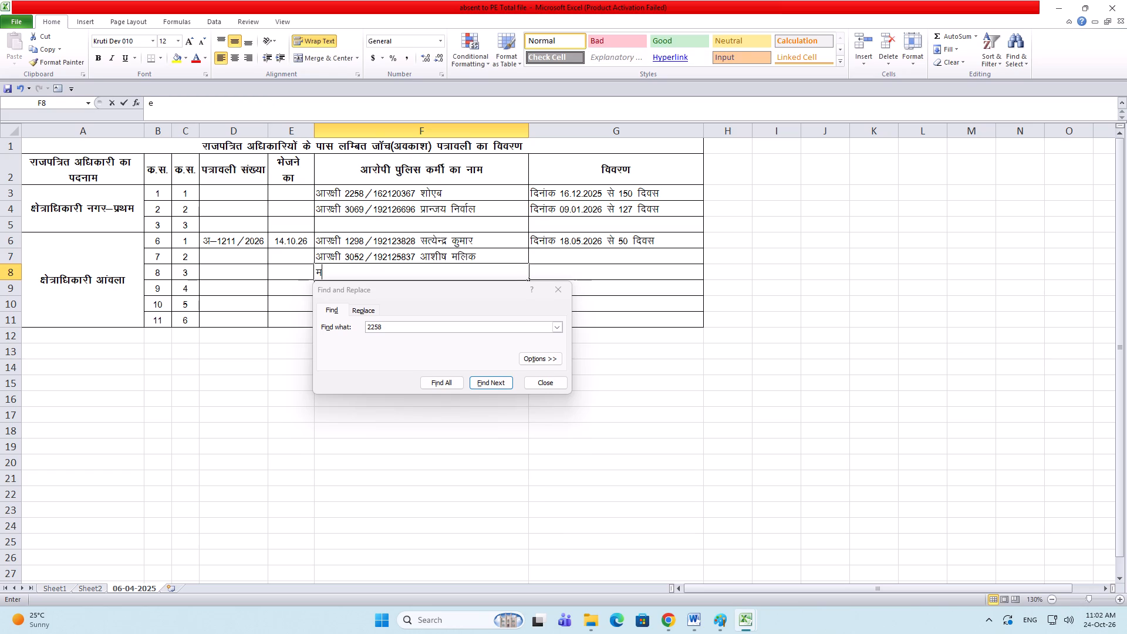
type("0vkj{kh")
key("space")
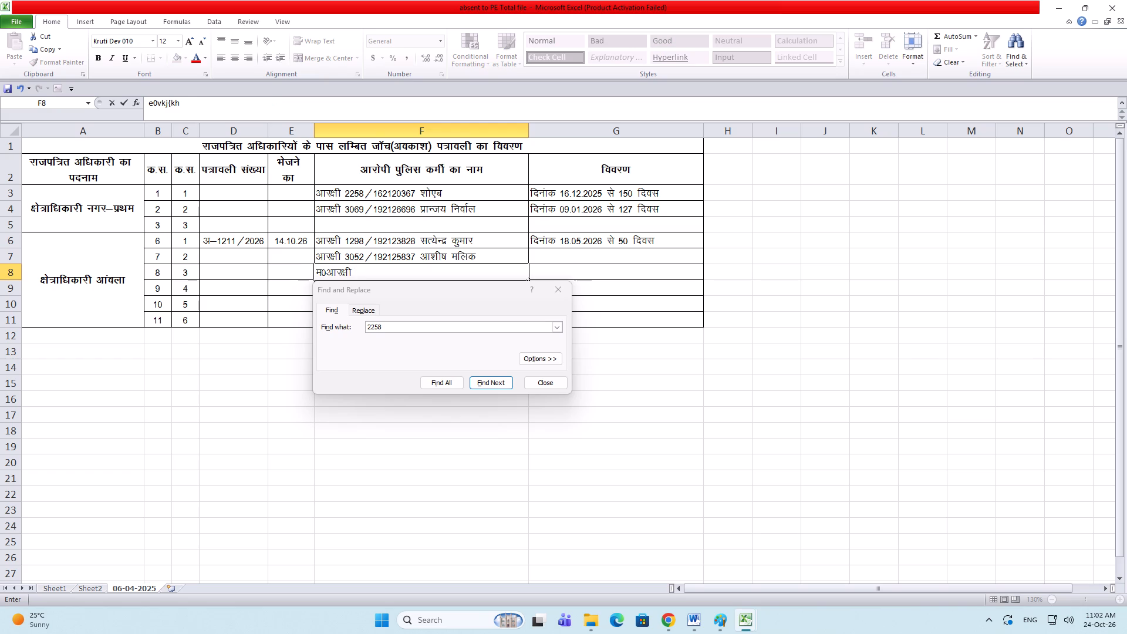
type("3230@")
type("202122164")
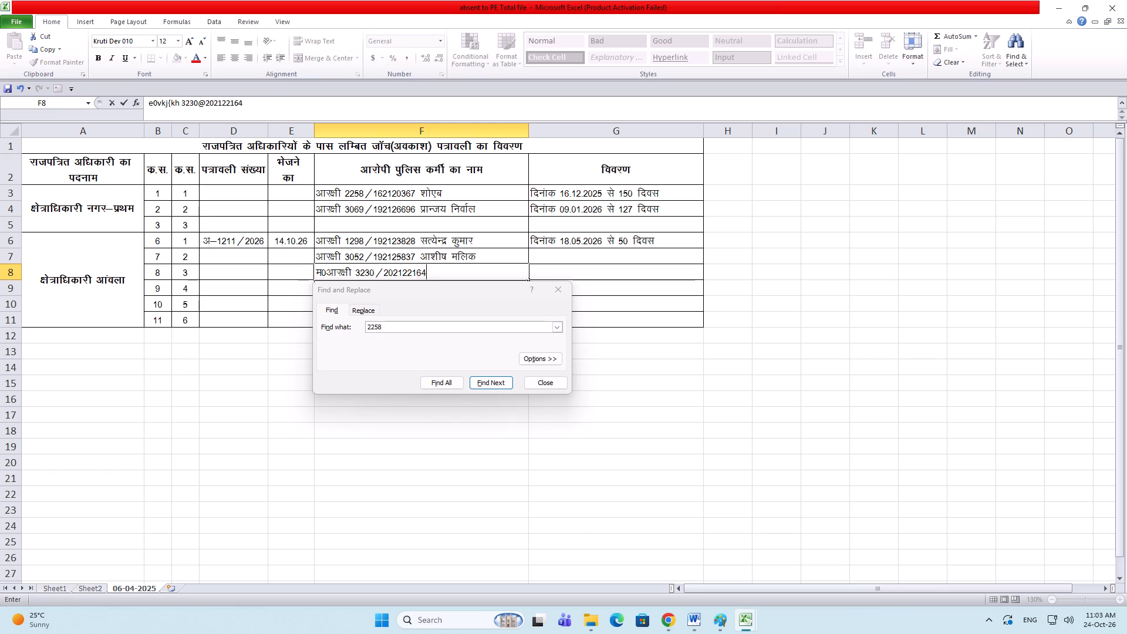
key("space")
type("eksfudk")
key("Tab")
Enter the absence details दिनांक 30.03.2026 से 57 दिवस in cell G8 of the विवरण column.
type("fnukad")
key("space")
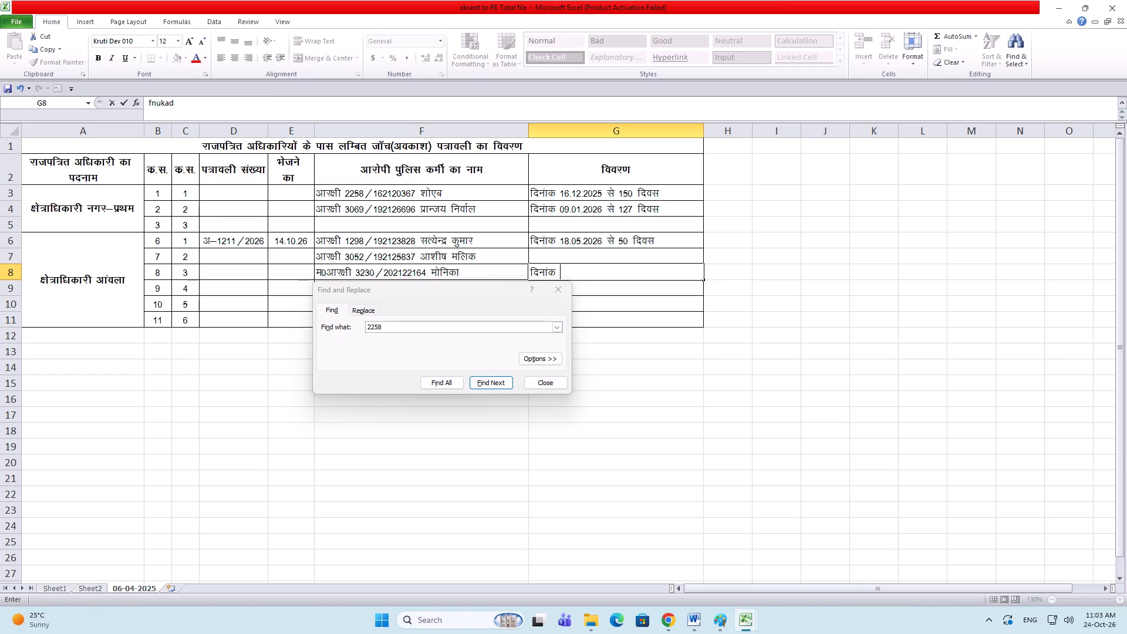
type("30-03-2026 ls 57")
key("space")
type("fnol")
left_click(549, 254)
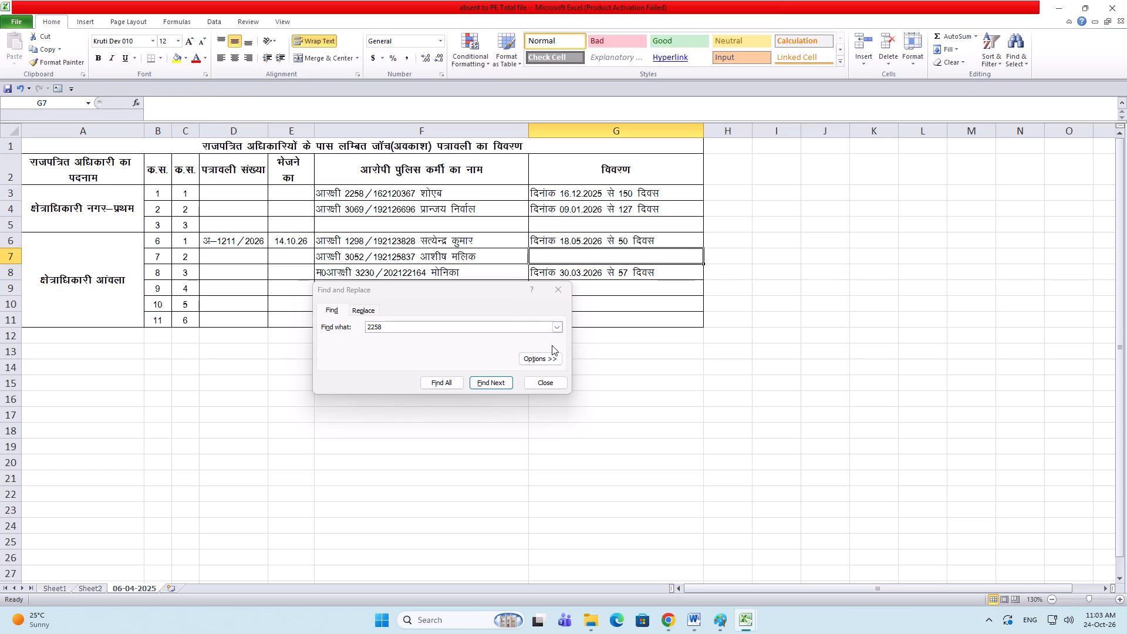
Enter the absence details दिनांक 01.07.2025 से 555 दिवस in cell G7 and save the workbook.
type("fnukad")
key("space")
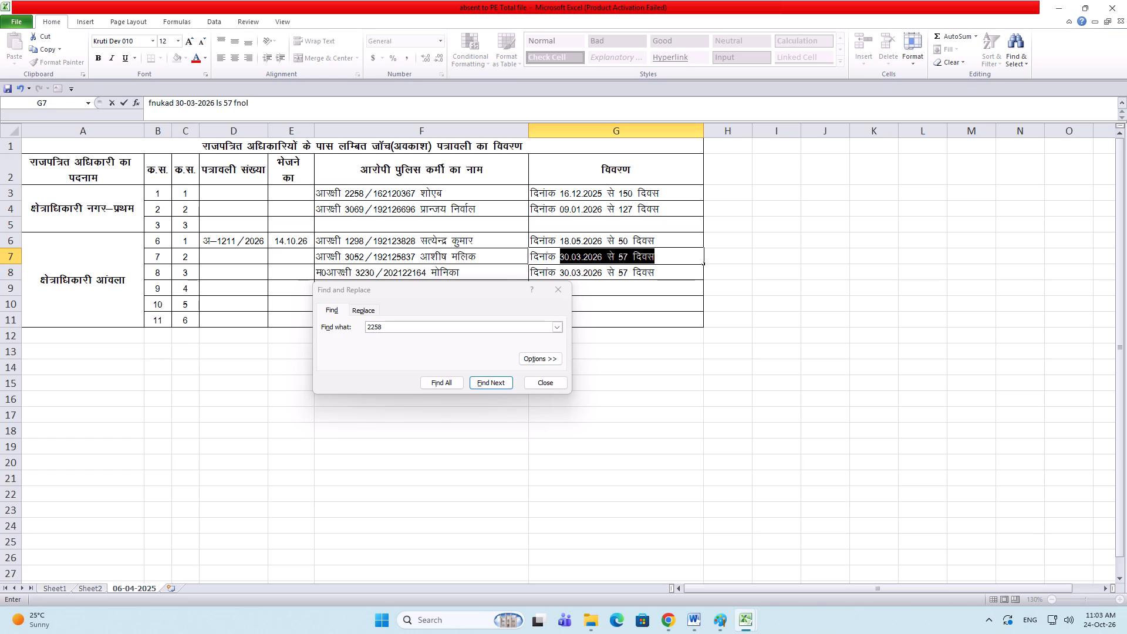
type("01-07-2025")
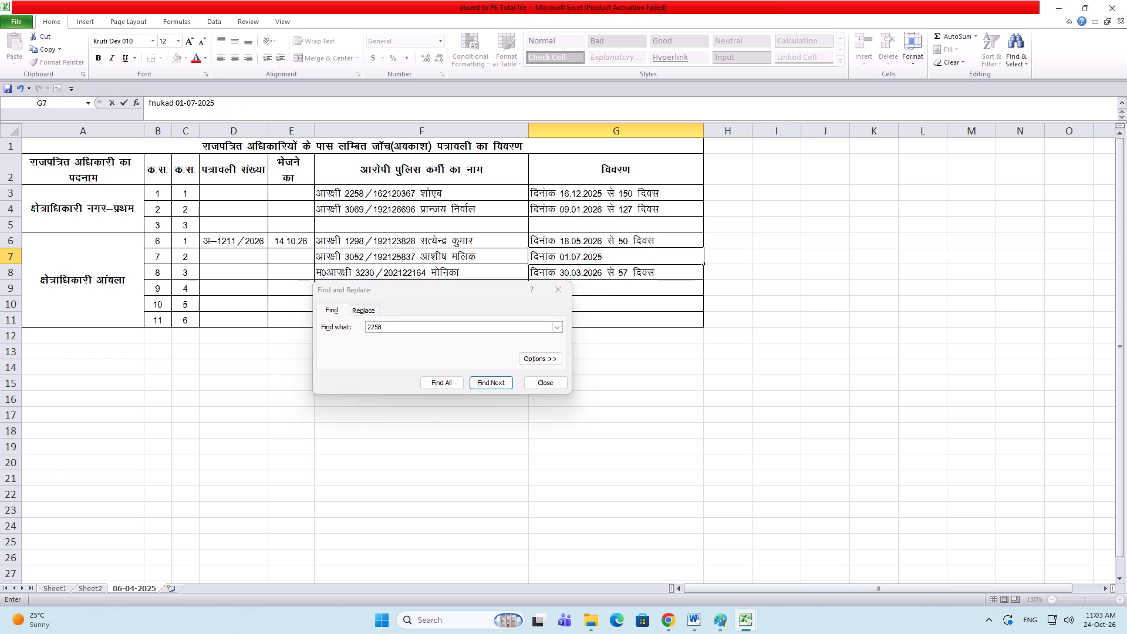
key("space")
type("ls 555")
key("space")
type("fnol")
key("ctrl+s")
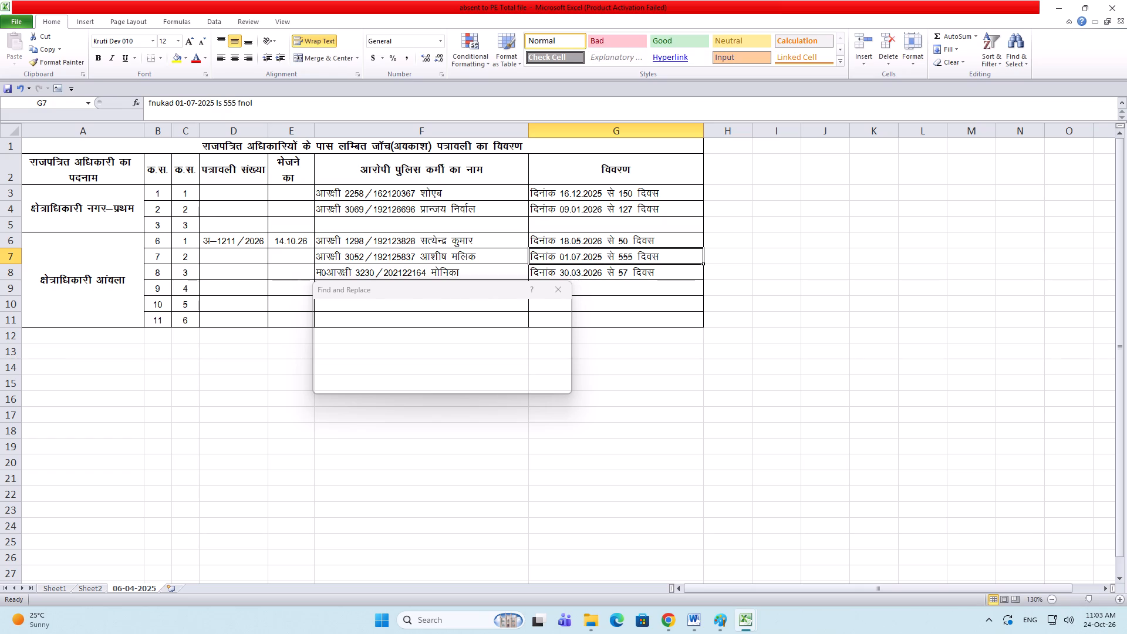
Enter the file number अ–465/2026 in cell D3, undo its automatic hyperlink and save the workbook.
left_click(236, 253)
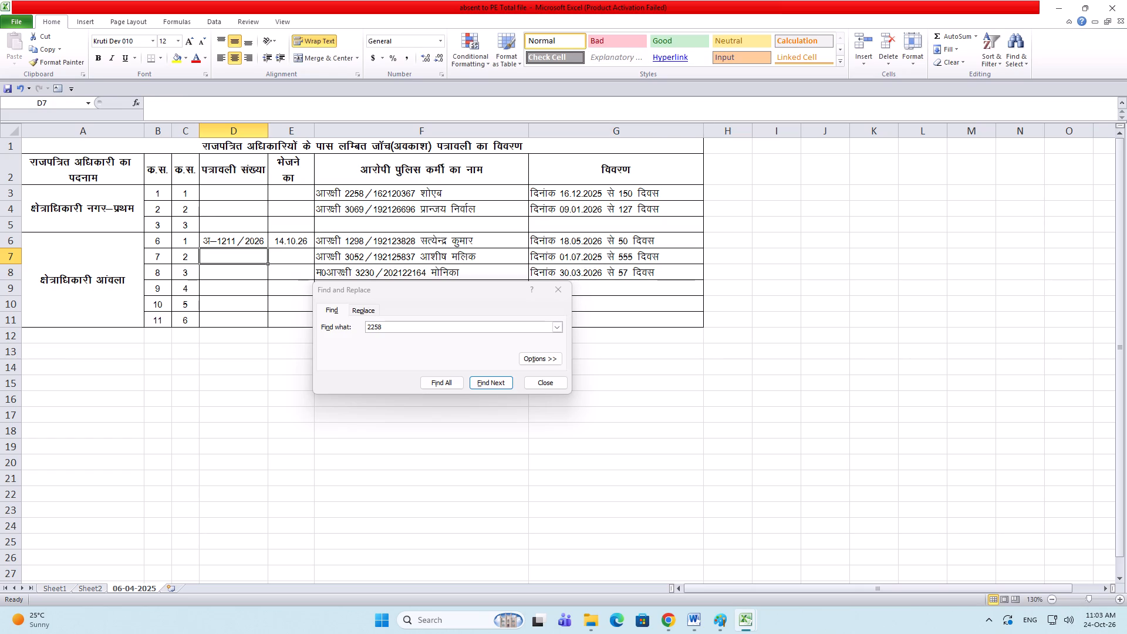
left_click(212, 186)
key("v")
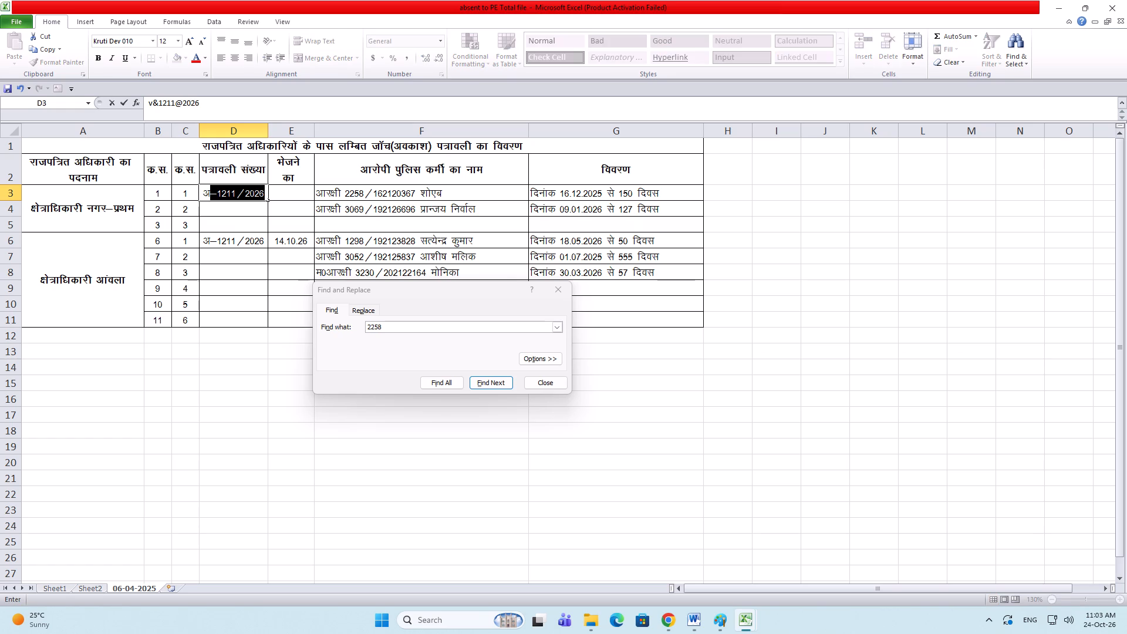
key("shift+ampersand")
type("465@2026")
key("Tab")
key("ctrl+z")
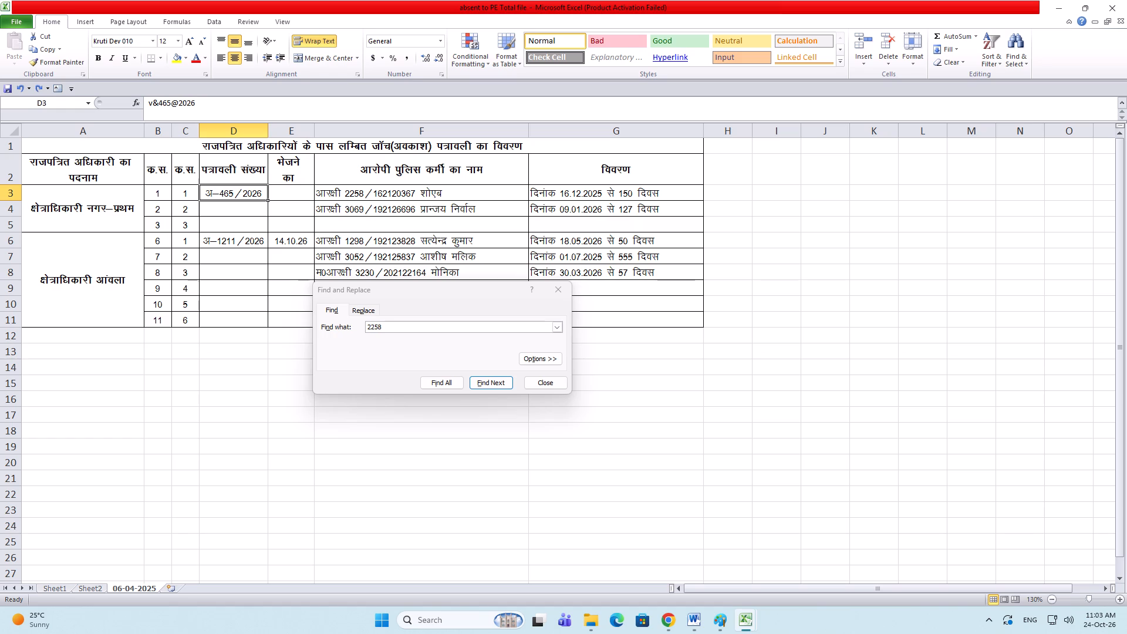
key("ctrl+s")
Enter the sending date 11-09-2026 in cell E3.
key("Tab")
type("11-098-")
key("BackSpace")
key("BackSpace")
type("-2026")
Enter the file number अ–286/2026 in cell D4 without the automatic hyperlink, keep D5 empty, and save the workbook.
left_click(218, 210)
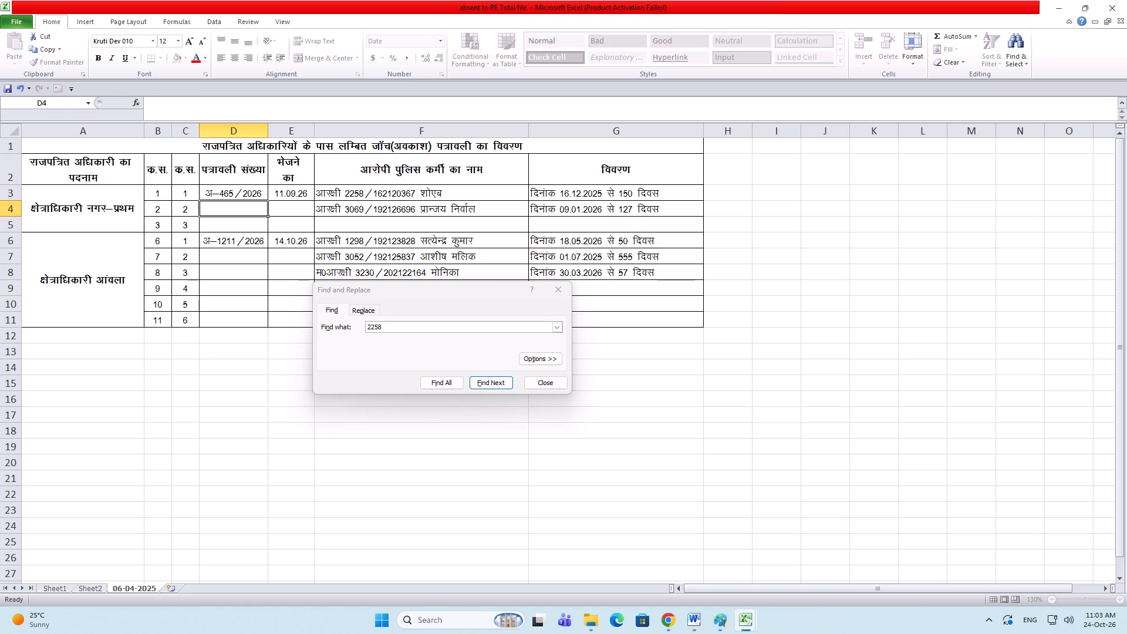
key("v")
key("shift+ampersand")
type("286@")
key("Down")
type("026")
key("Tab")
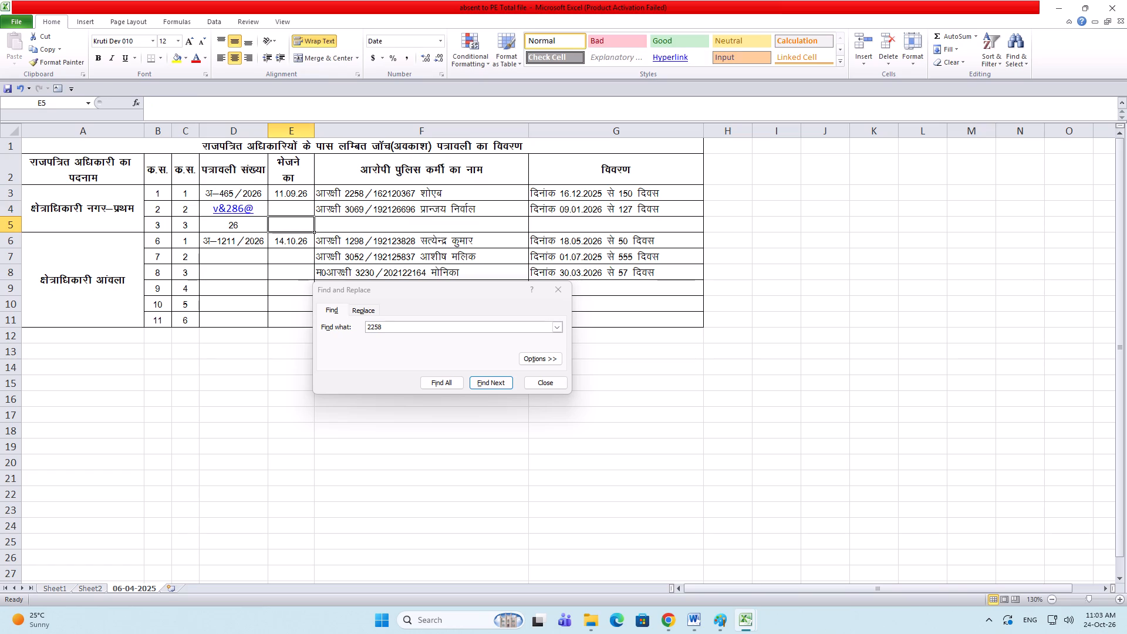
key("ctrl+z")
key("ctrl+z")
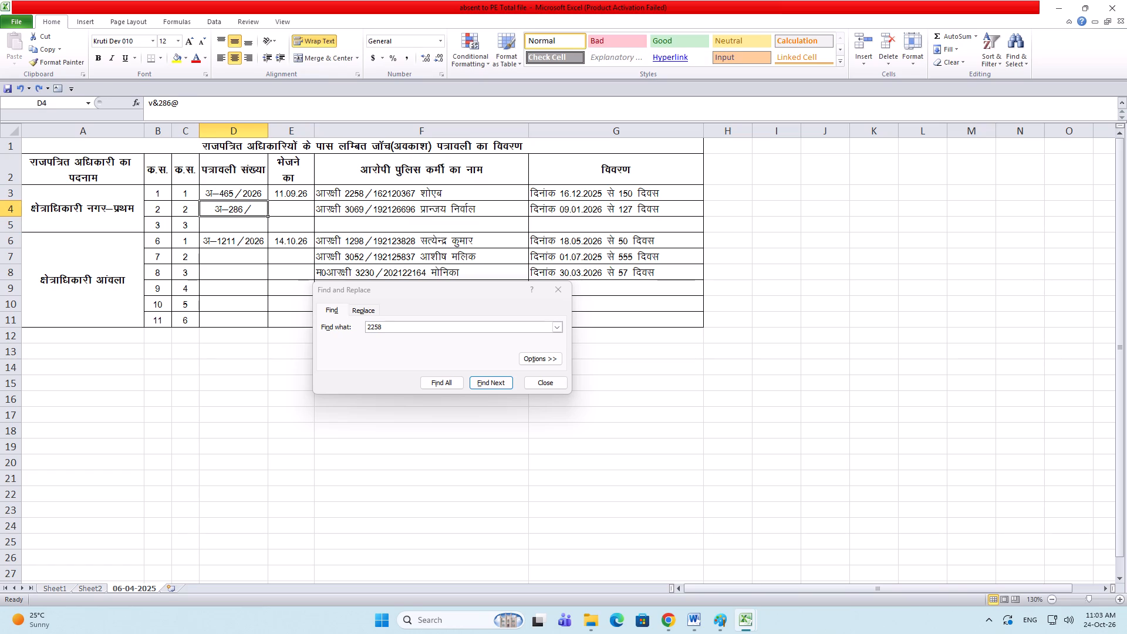
triple_click(255, 206)
left_click(257, 207)
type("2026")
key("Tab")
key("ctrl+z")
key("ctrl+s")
Enter the sending date 11-09-2026 in cell E4 and save the workbook.
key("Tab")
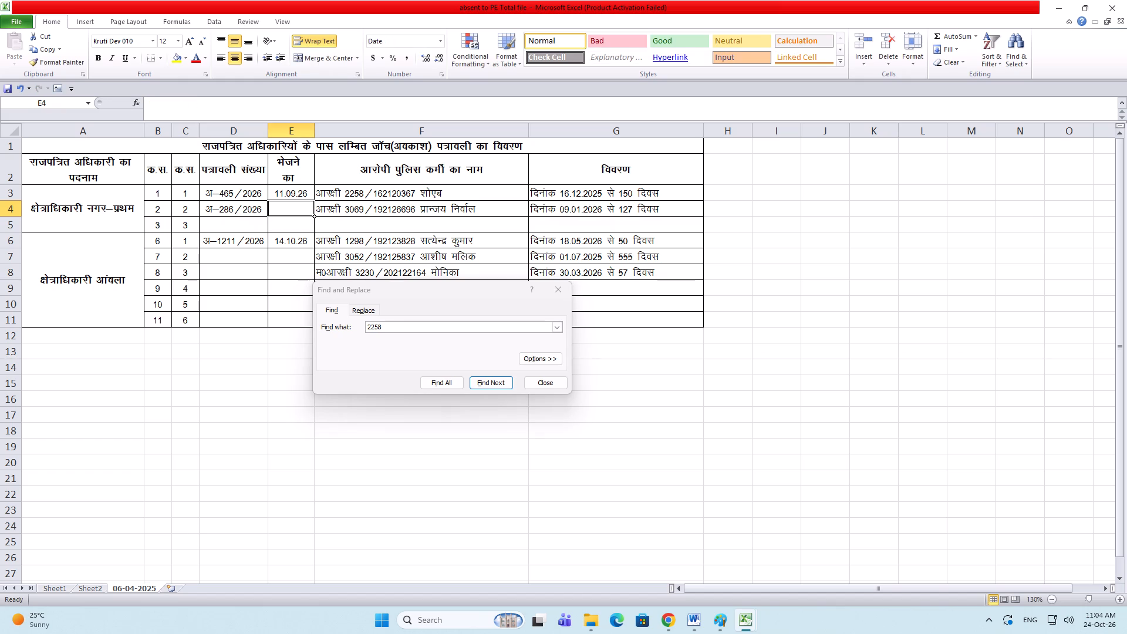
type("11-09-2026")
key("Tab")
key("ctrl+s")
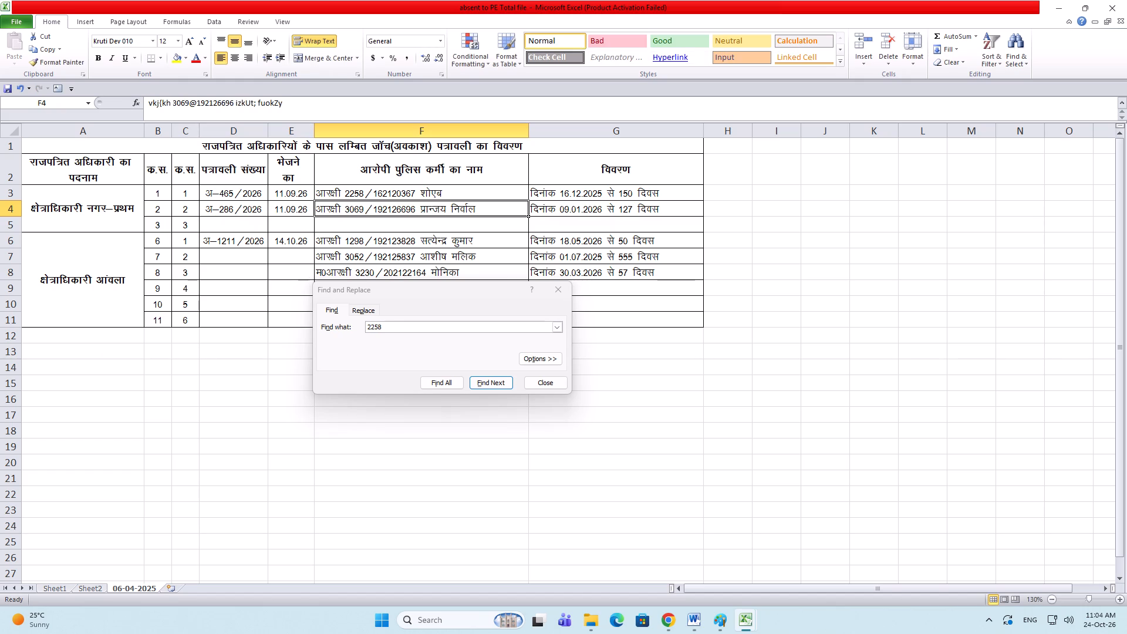
Enter the file number अ–874/2025 in cell D7, undo its automatic hyperlink and save the workbook.
left_click(219, 251)
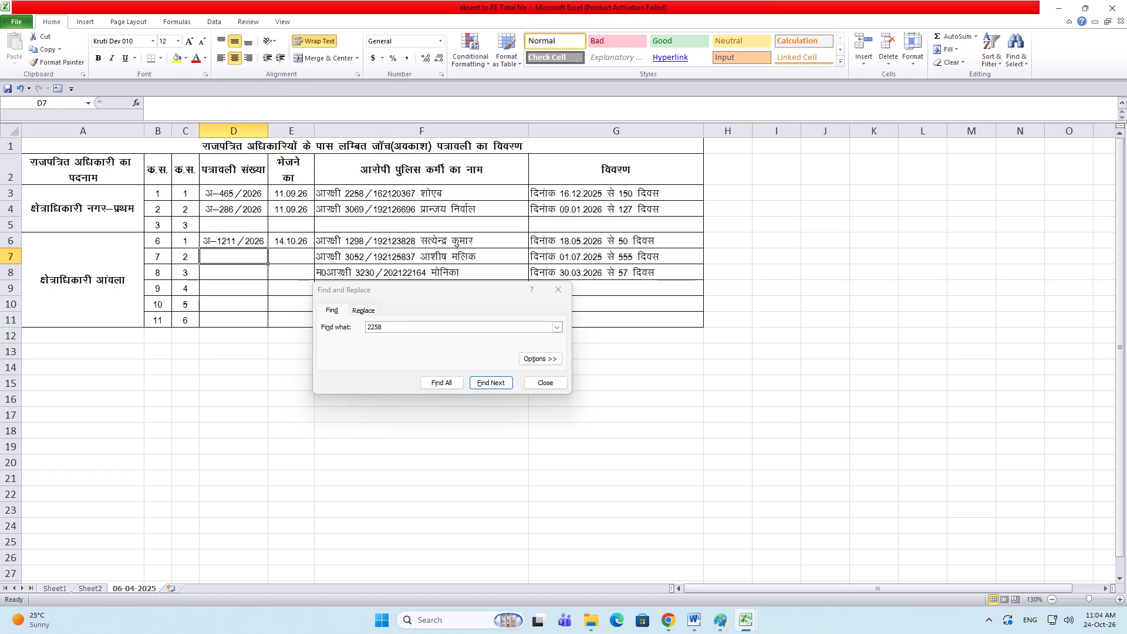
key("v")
key("shift+percent")
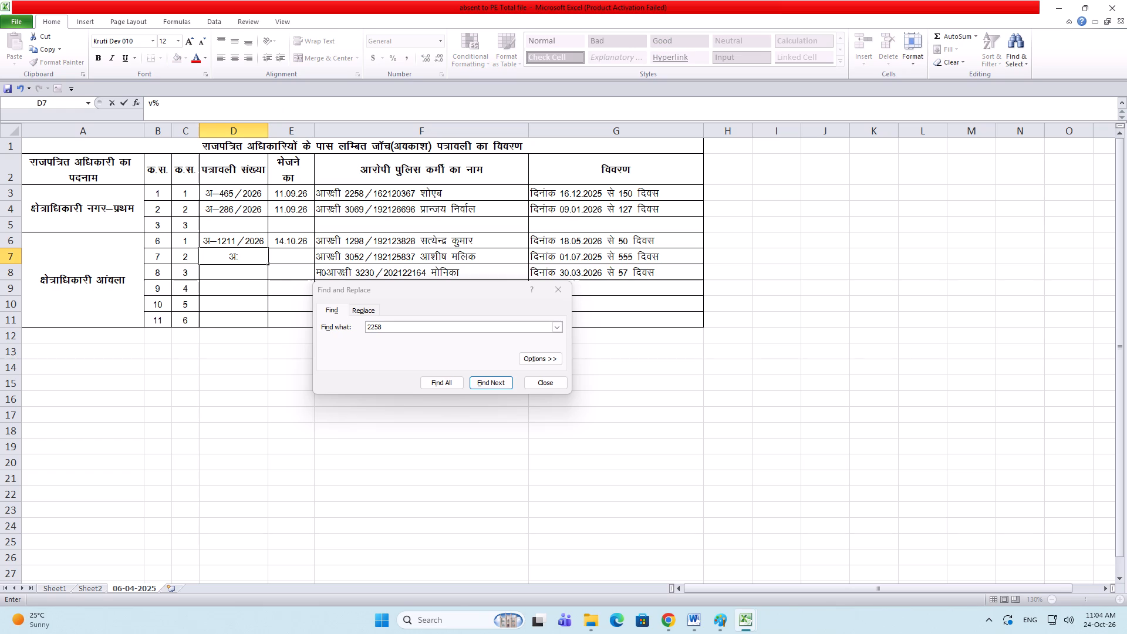
key("BackSpace")
key("shift+ampersand")
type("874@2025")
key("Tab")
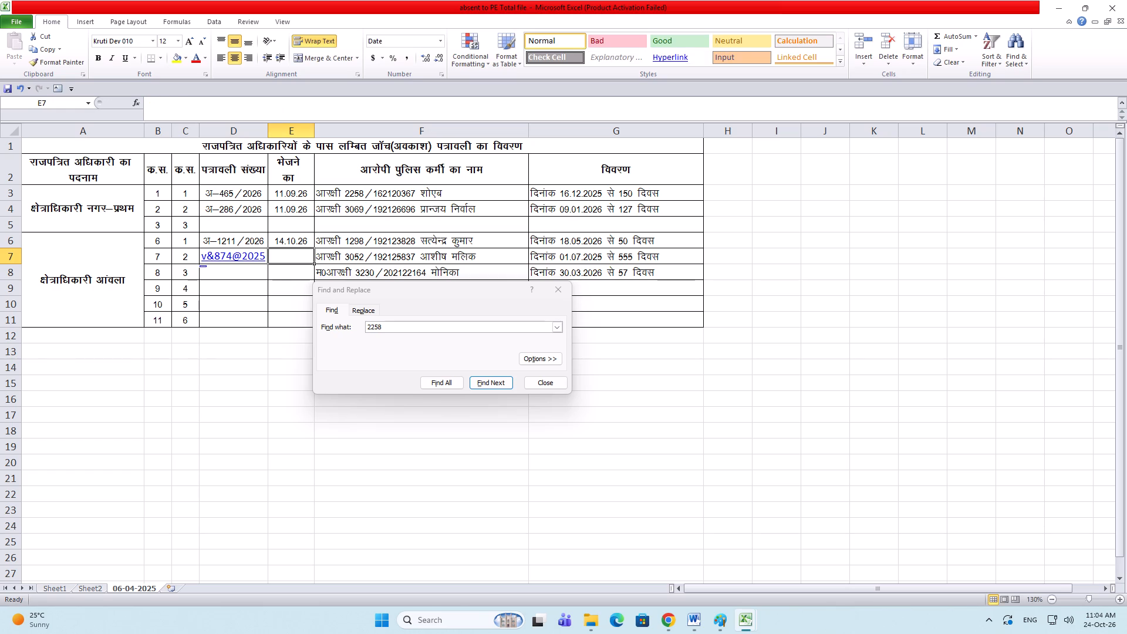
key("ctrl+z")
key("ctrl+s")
Enter the sending date 11-09-2026 in cell E7.
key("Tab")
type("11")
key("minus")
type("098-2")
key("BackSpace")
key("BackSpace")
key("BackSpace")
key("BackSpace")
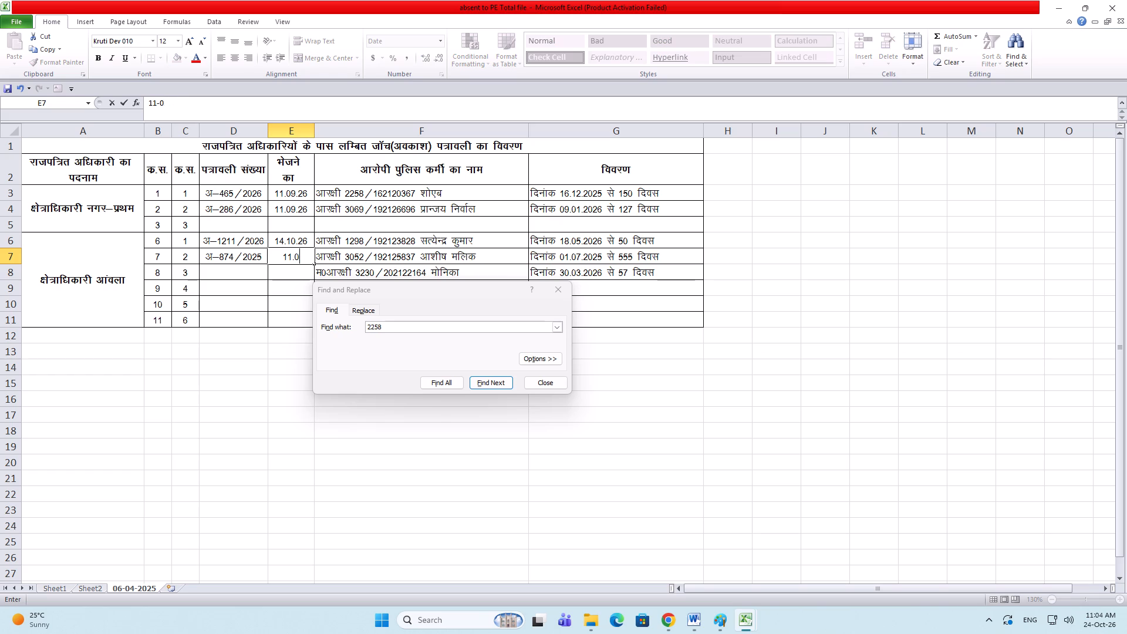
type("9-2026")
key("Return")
Enter the file number अ–330/2026 in cell D8, undo its automatic hyperlink and save the workbook.
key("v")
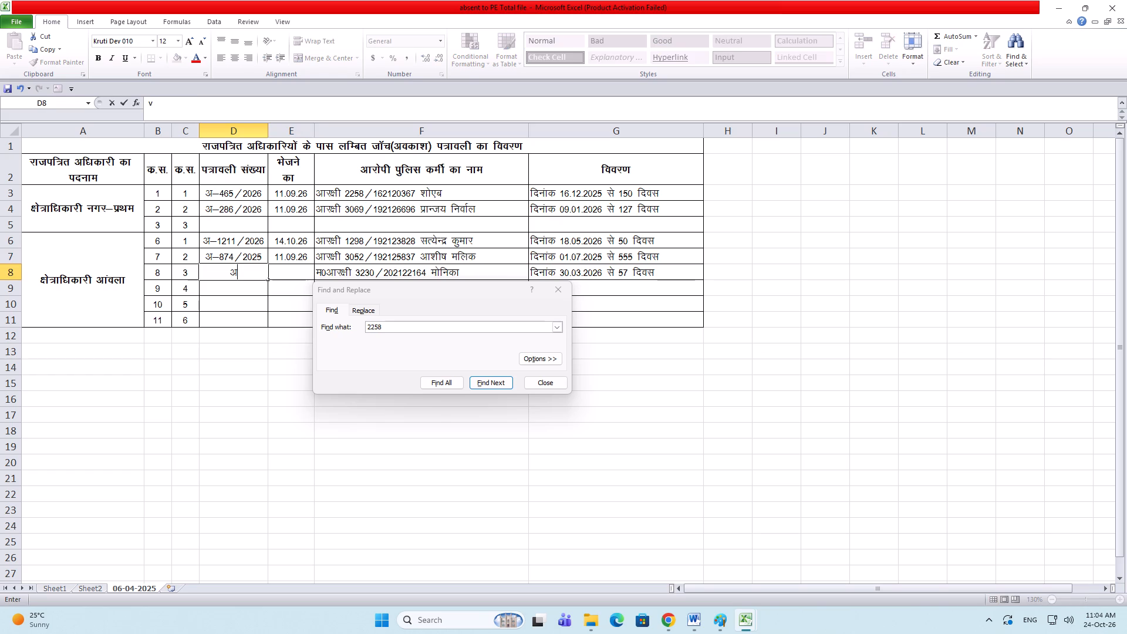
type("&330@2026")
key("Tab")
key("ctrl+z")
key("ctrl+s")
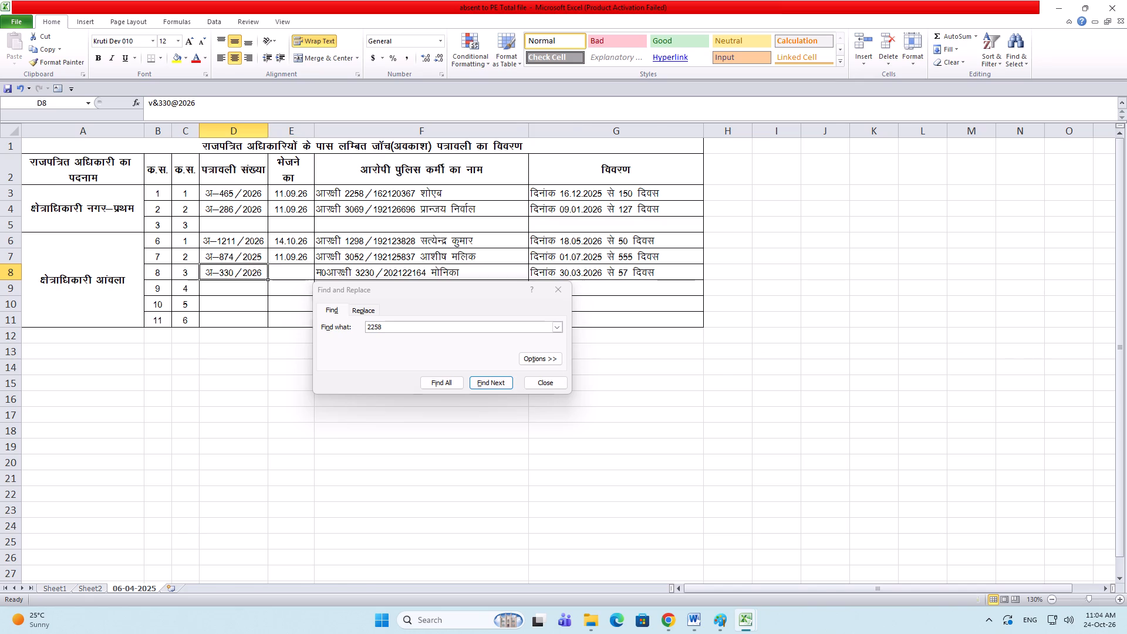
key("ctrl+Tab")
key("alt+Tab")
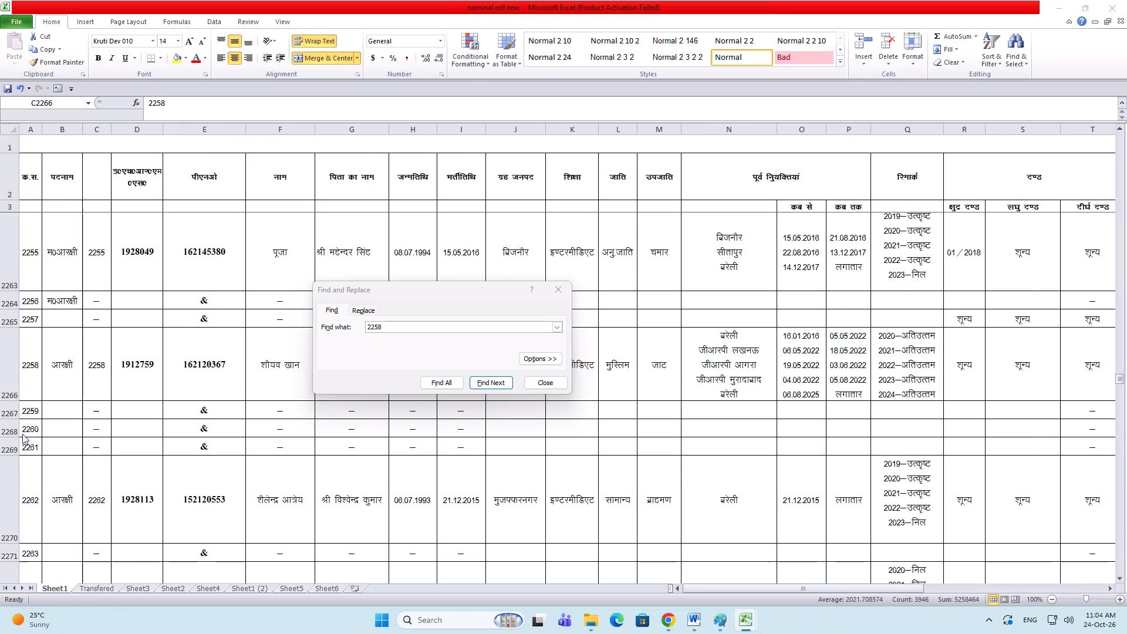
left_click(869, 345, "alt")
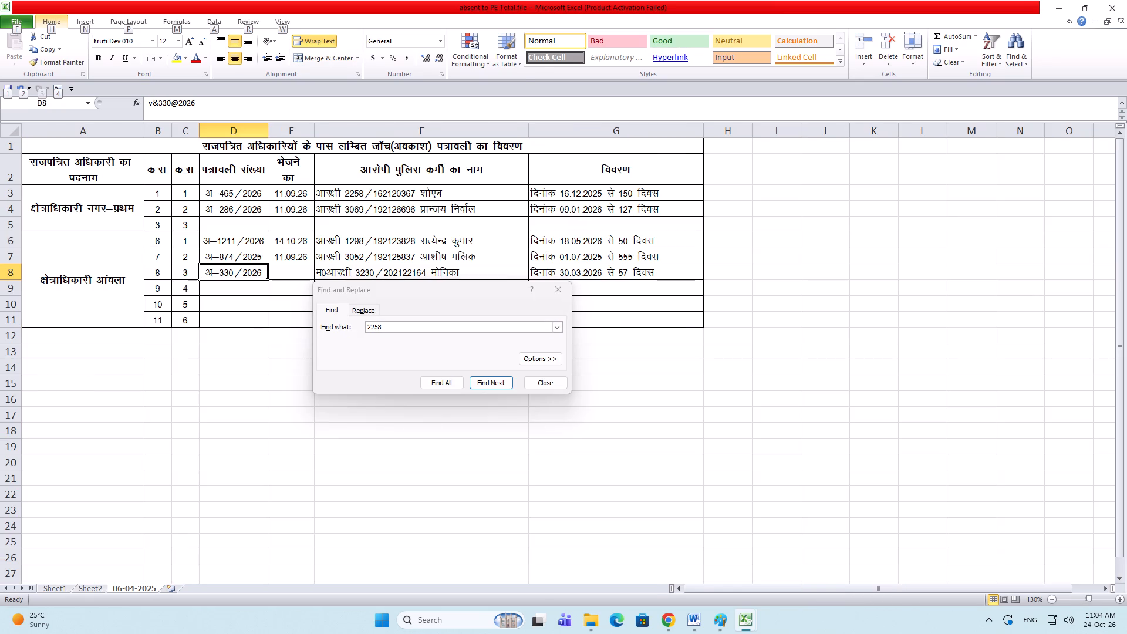
Enter the sending date 11-09-2026 in cell E8 and save the workbook.
left_click(292, 269)
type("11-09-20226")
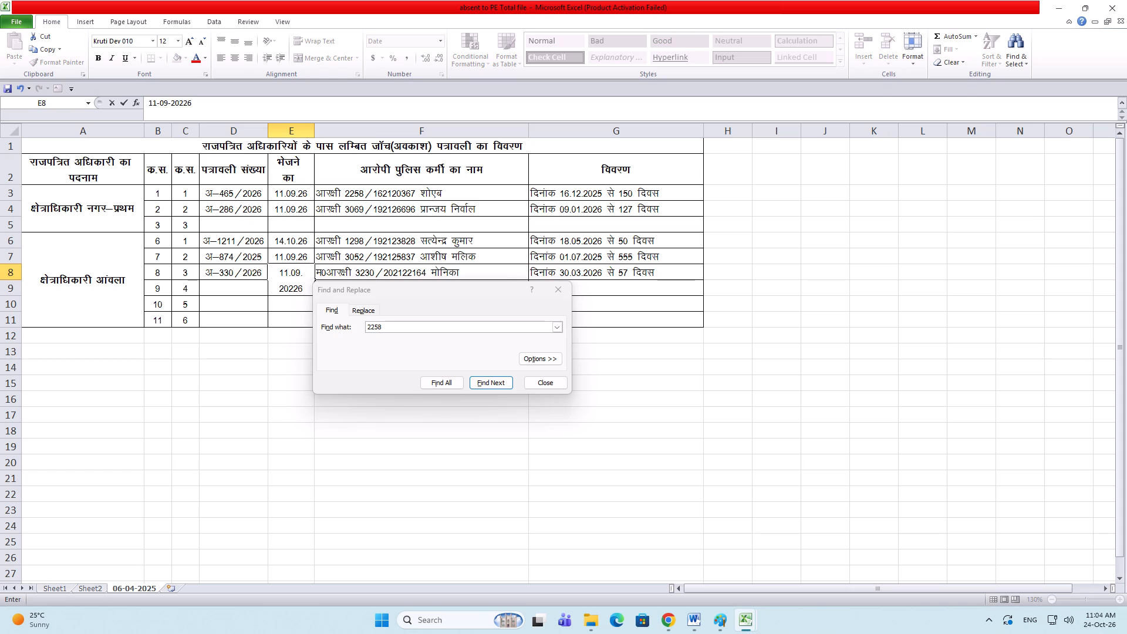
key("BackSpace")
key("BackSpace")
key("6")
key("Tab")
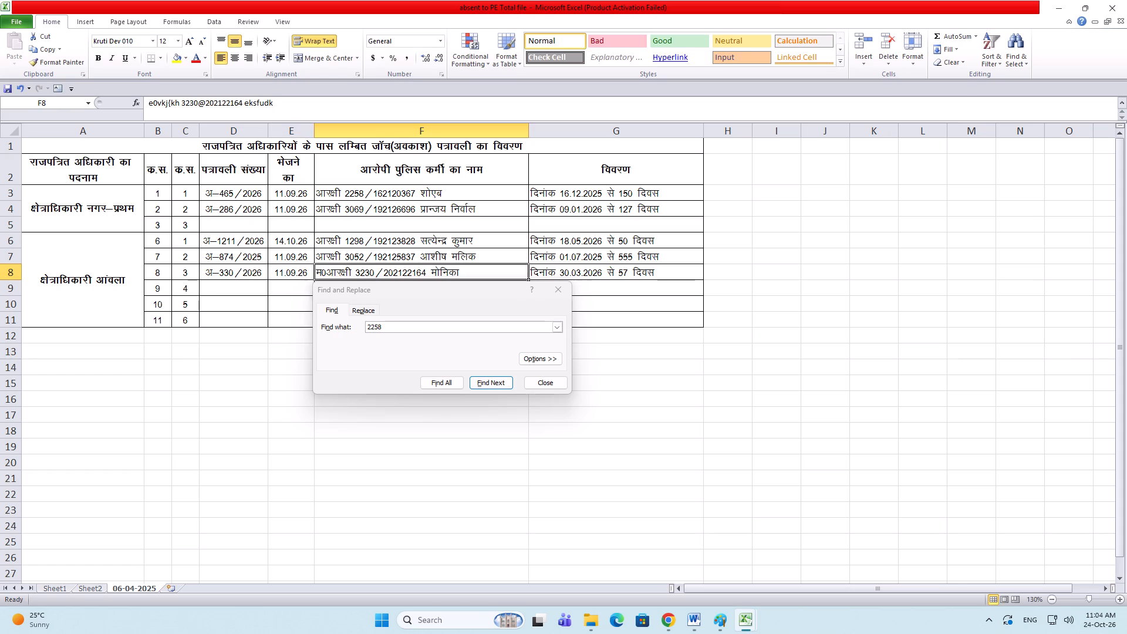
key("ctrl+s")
Delete the unused rows 9 to 11 at the end of the क्षेत्राधिकारी आंवला block.
left_click_drag(12, 291, 13, 293)
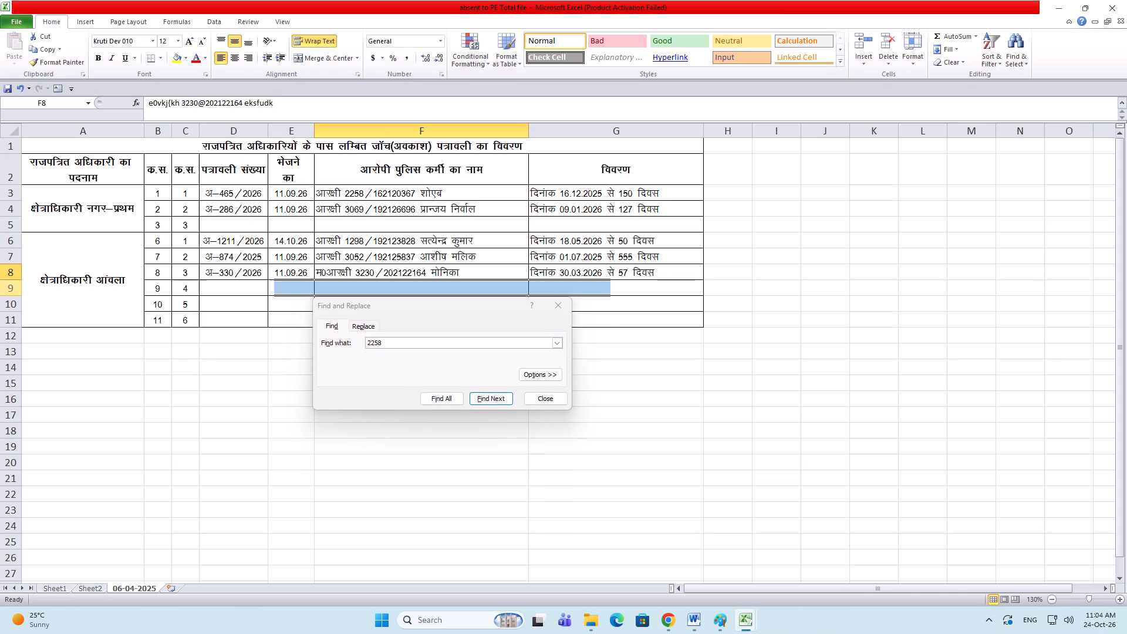
left_click_drag(13, 293, 19, 315)
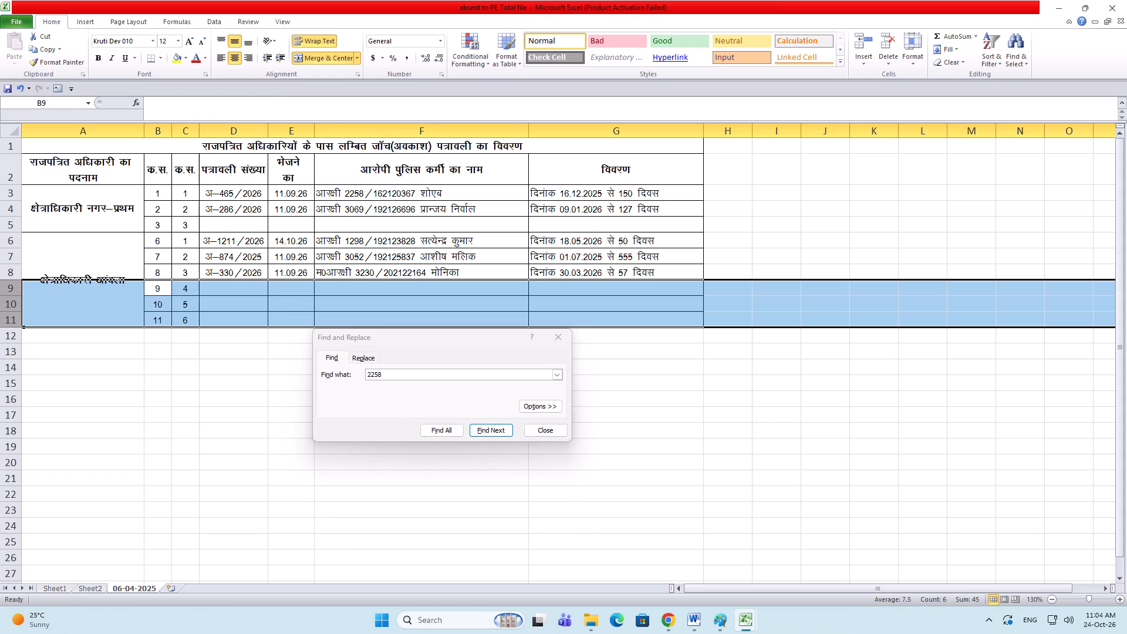
key("ctrl+minus")
left_click(188, 387)
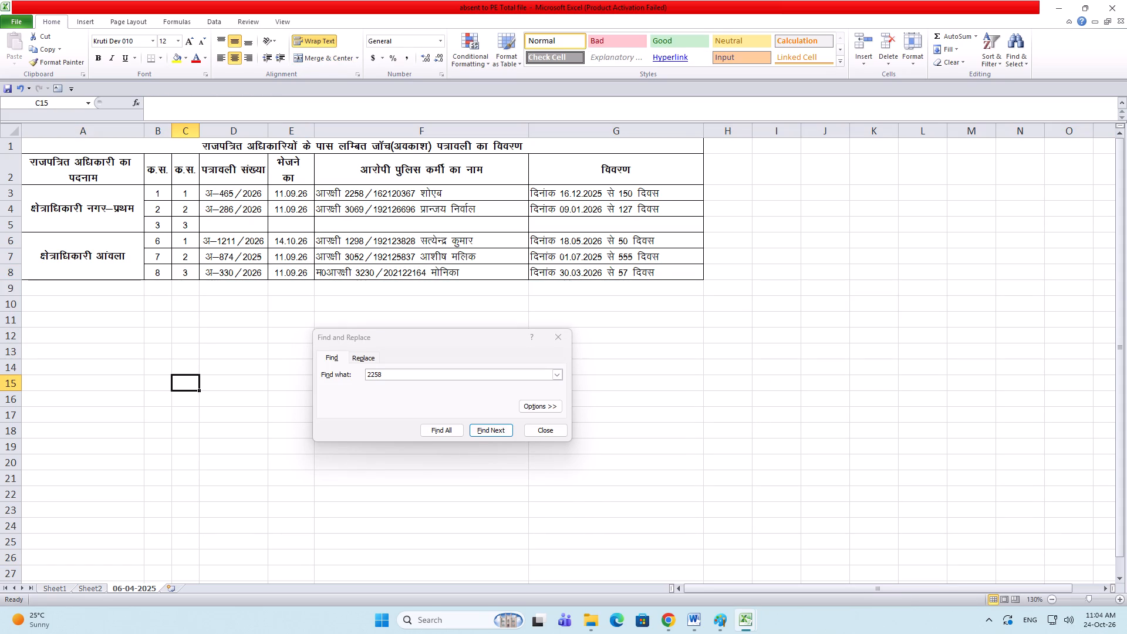
Delete the unused row 5 at the end of the क्षेत्राधिकारी नगर–प्रथम block.
left_click(4, 225)
key("ctrl+minus")
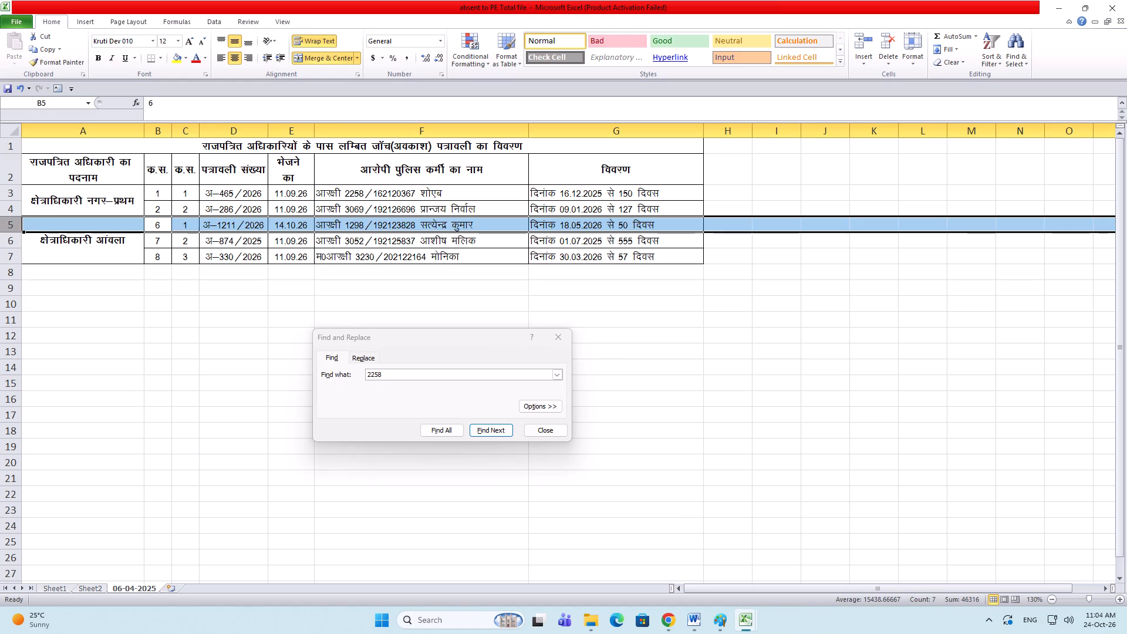
left_click(799, 327)
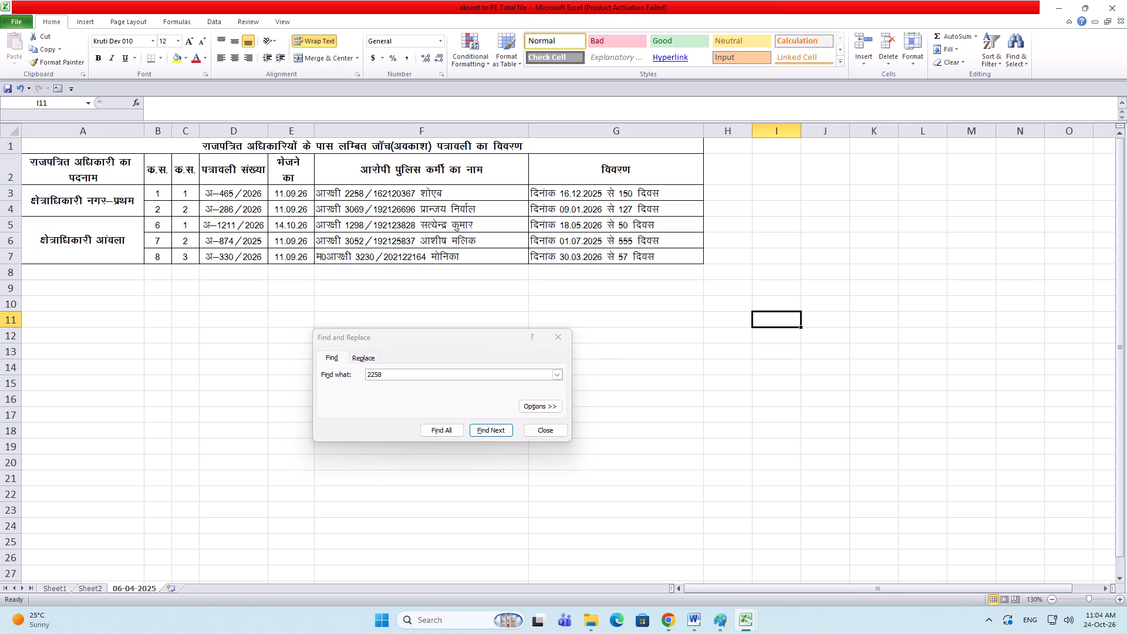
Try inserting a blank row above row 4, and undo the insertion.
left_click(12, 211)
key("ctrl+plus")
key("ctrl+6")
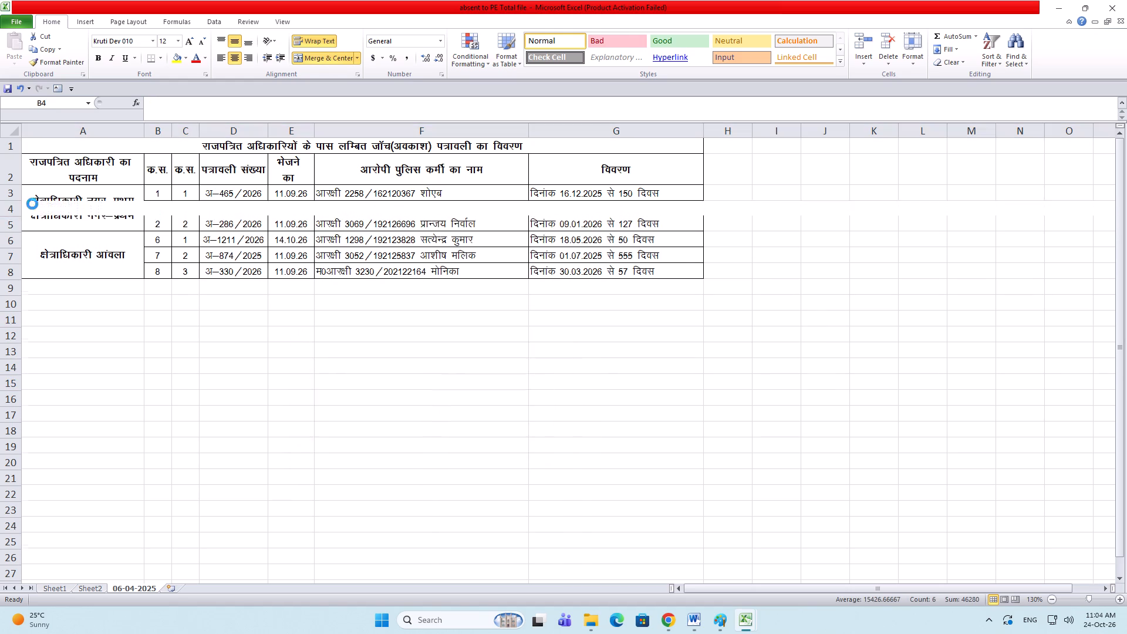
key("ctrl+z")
Insert a blank row above row 5, between the क्षेत्राधिकारी नगर–प्रथम and क्षेत्राधिकारी आंवला blocks.
left_click(20, 222)
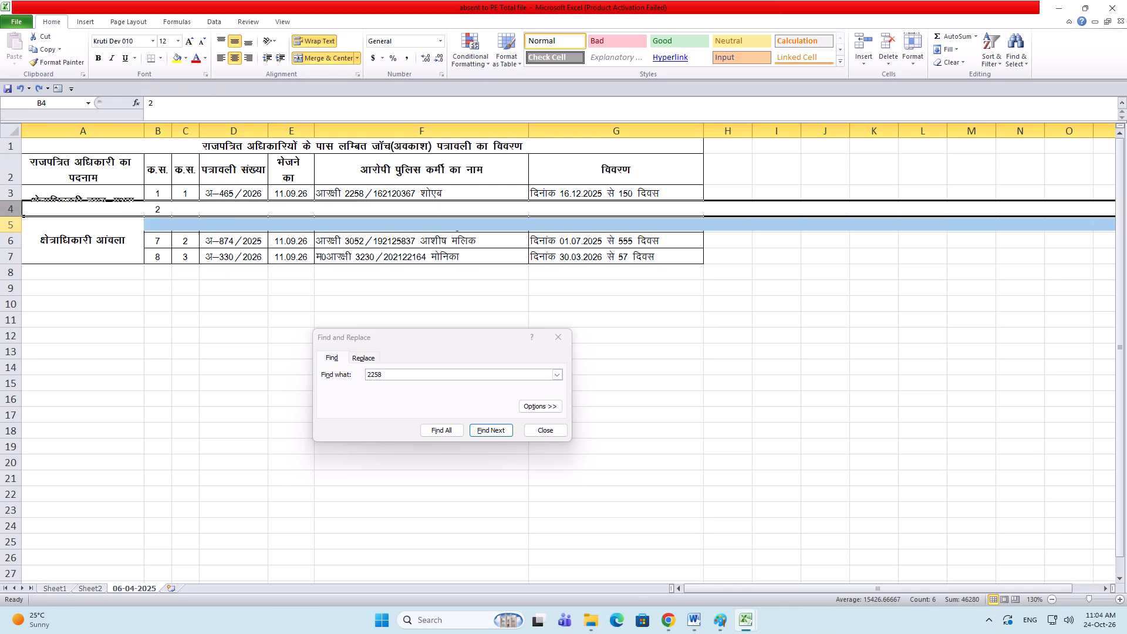
key("ctrl+plus")
left_click(62, 362)
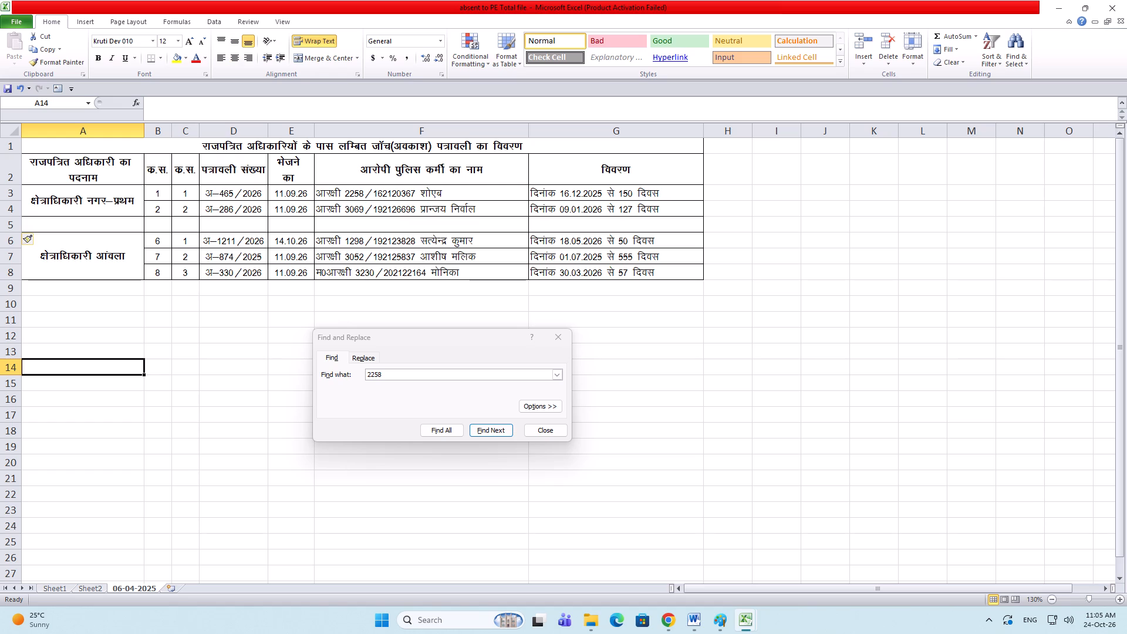
Switch to the absent to PE Word document and review the inquiry letters on its last pages.
key("alt+Tab")
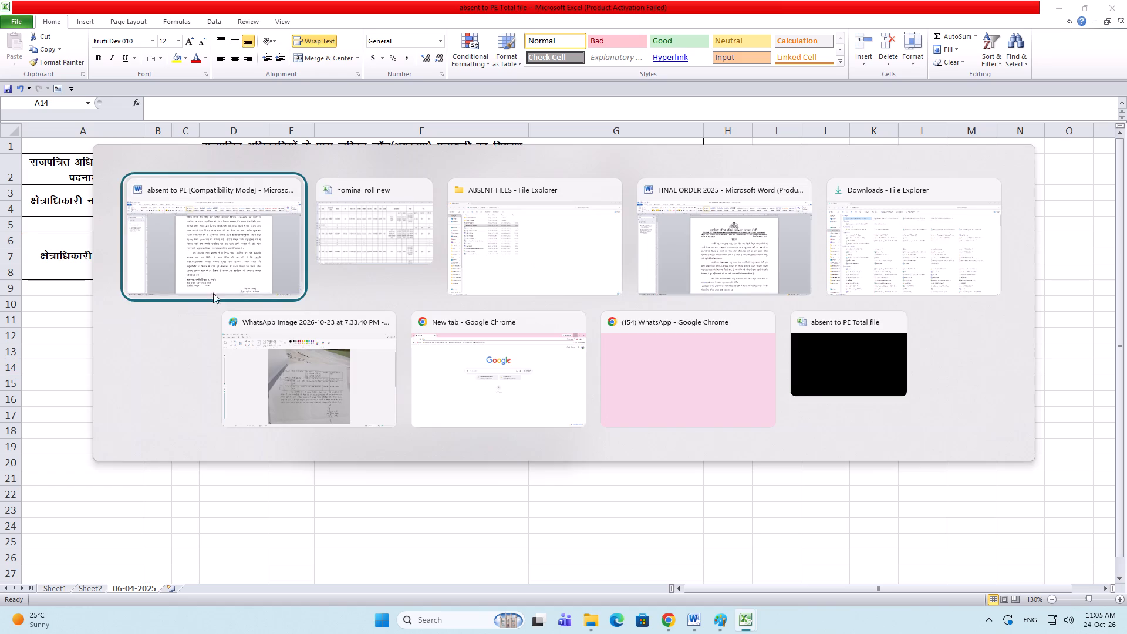
key("alt+Tab")
left_click(241, 278, "alt")
scroll(451, 261, "up", 9)
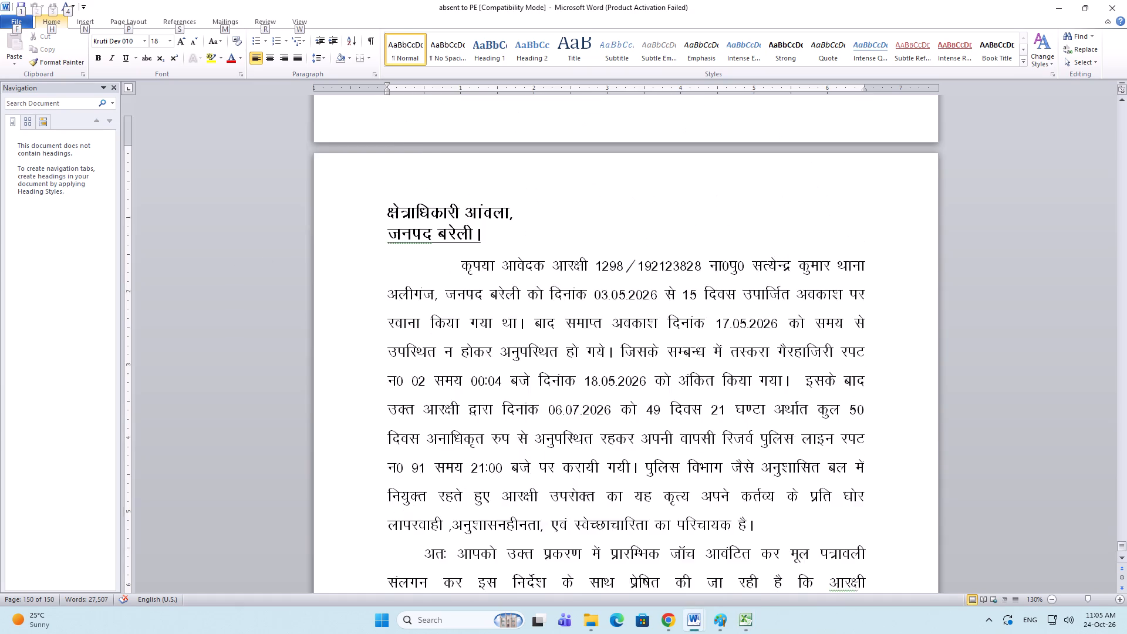
scroll(471, 262, "up", 5)
scroll(467, 252, "down", 2)
scroll(467, 252, "up", 18)
scroll(464, 249, "up", 16)
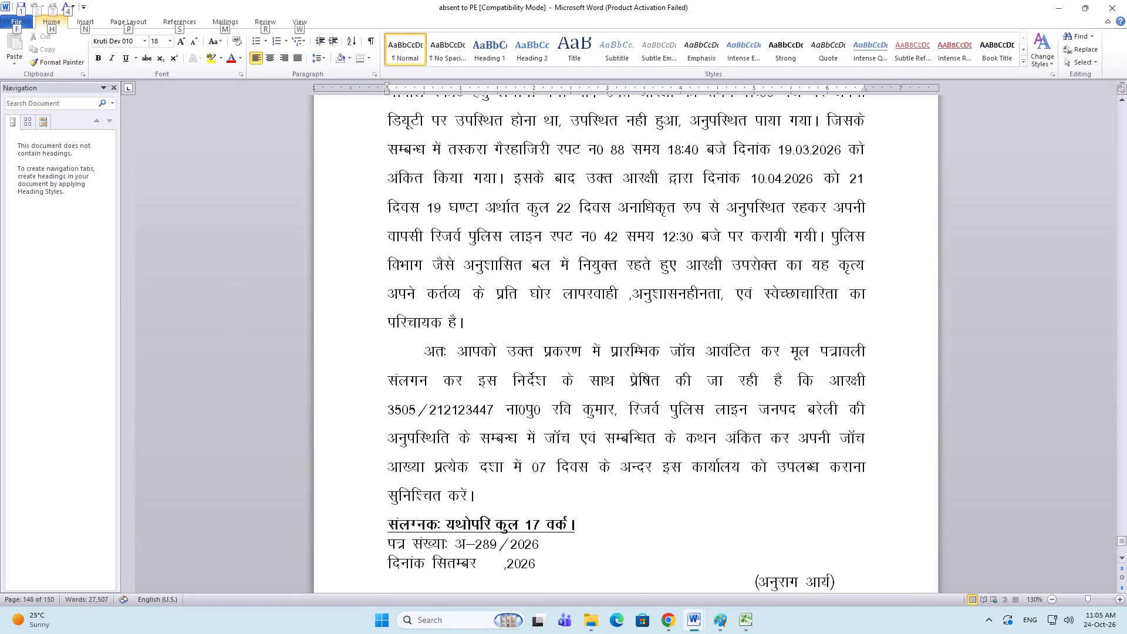
scroll(467, 252, "up", 5)
scroll(584, 276, "up", 7)
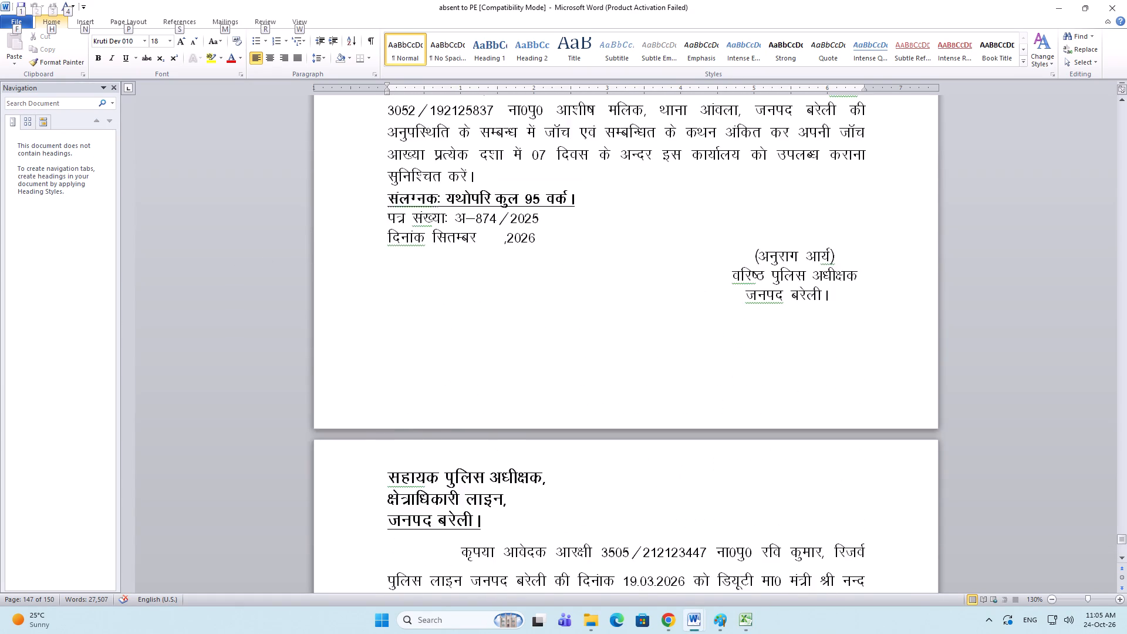
scroll(583, 275, "up", 14)
scroll(582, 274, "up", 20)
scroll(582, 274, "up", 1)
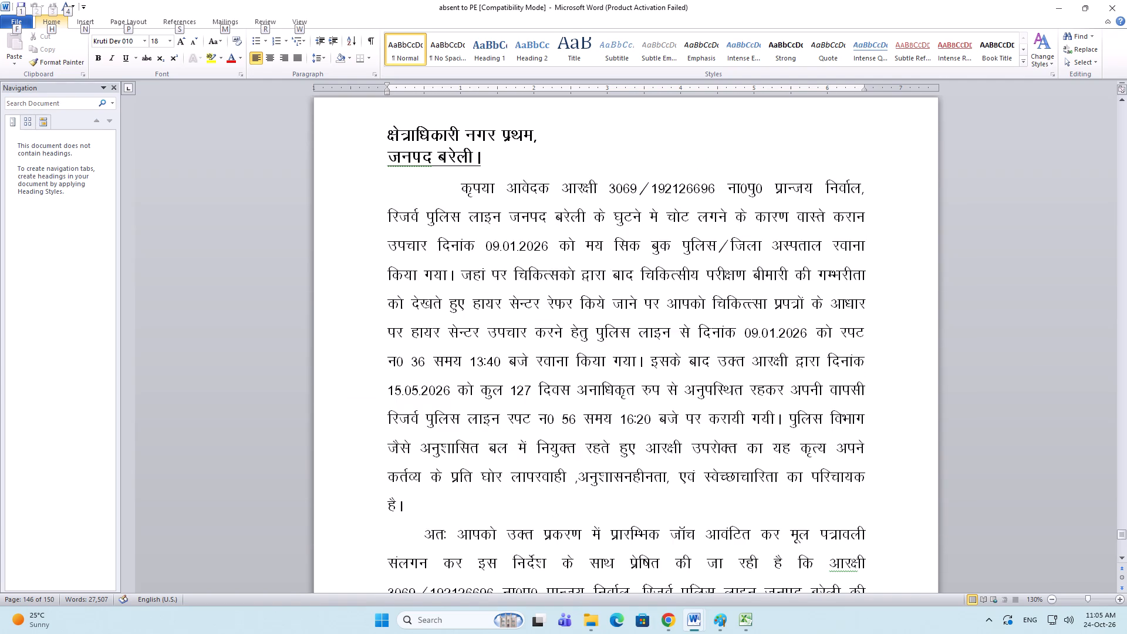
key("alt+Tab")
left_click(838, 355, "alt")
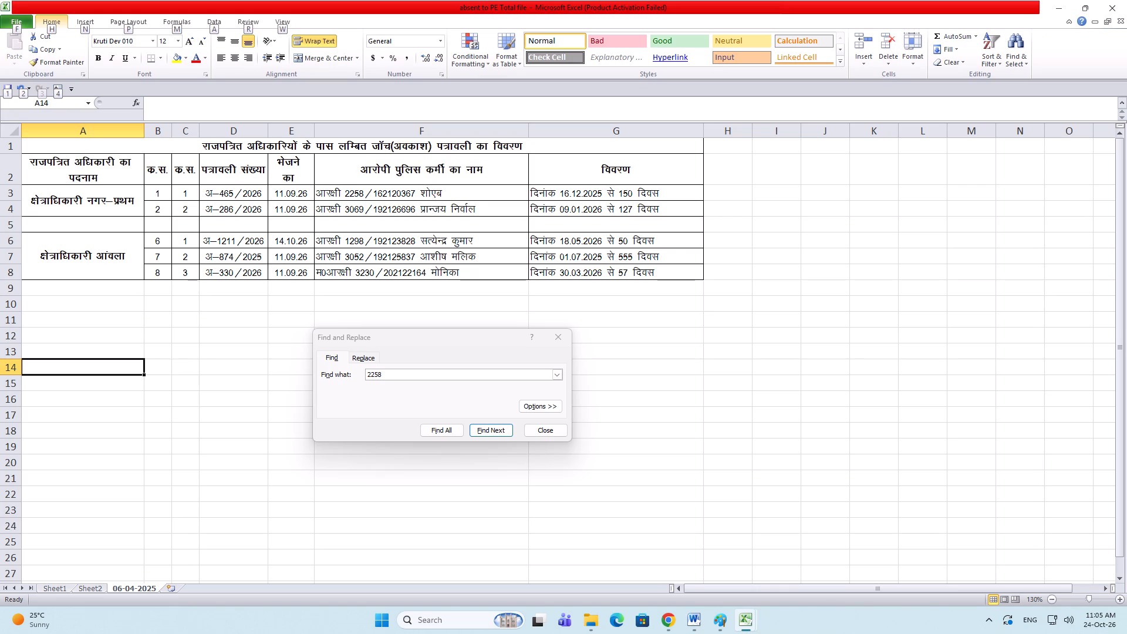
left_click(14, 240)
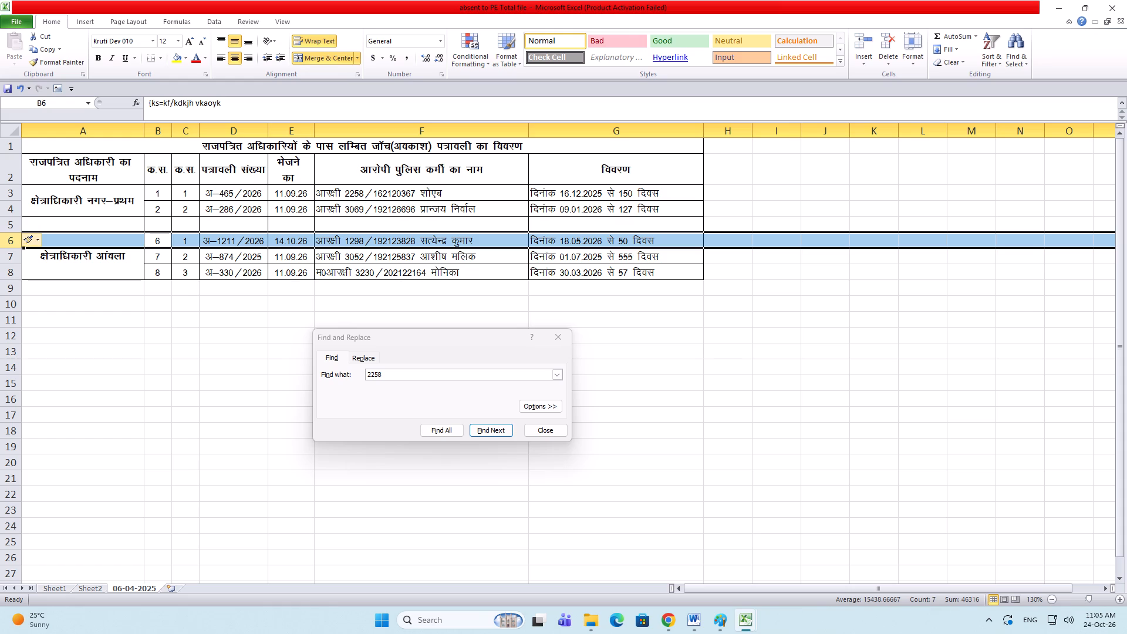
key("ctrl+minus")
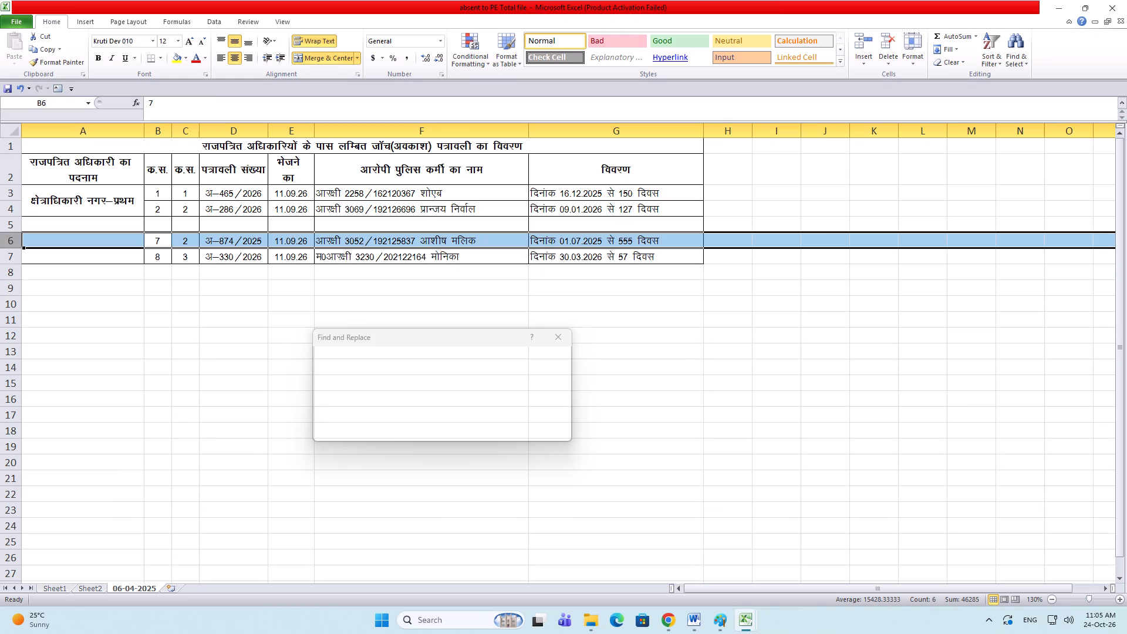
left_click(667, 317)
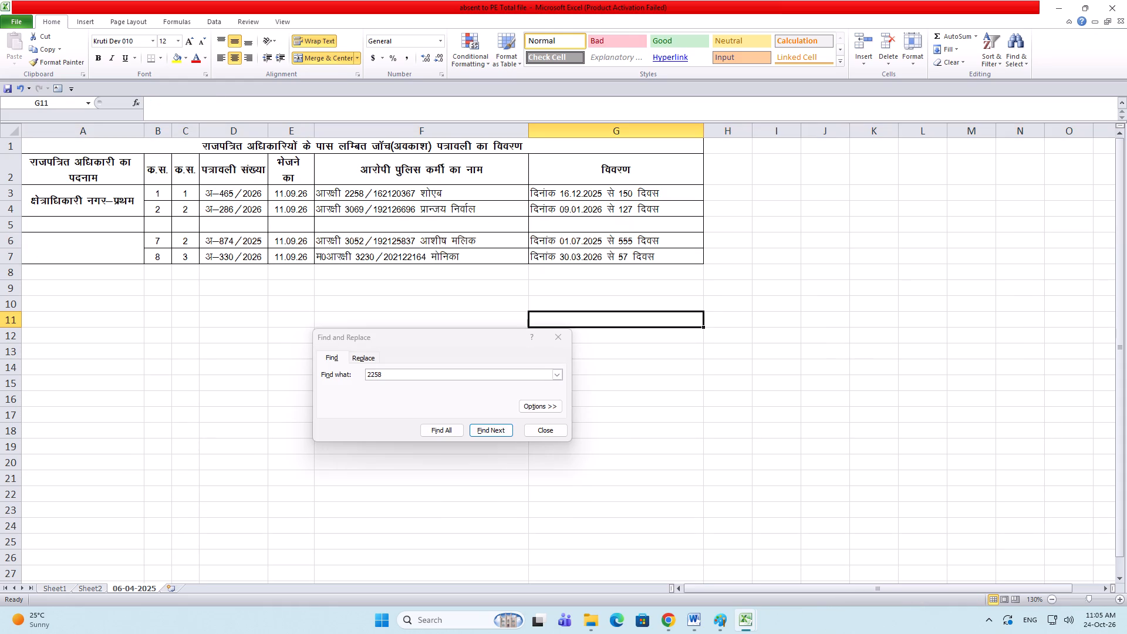
key("ctrl+s")
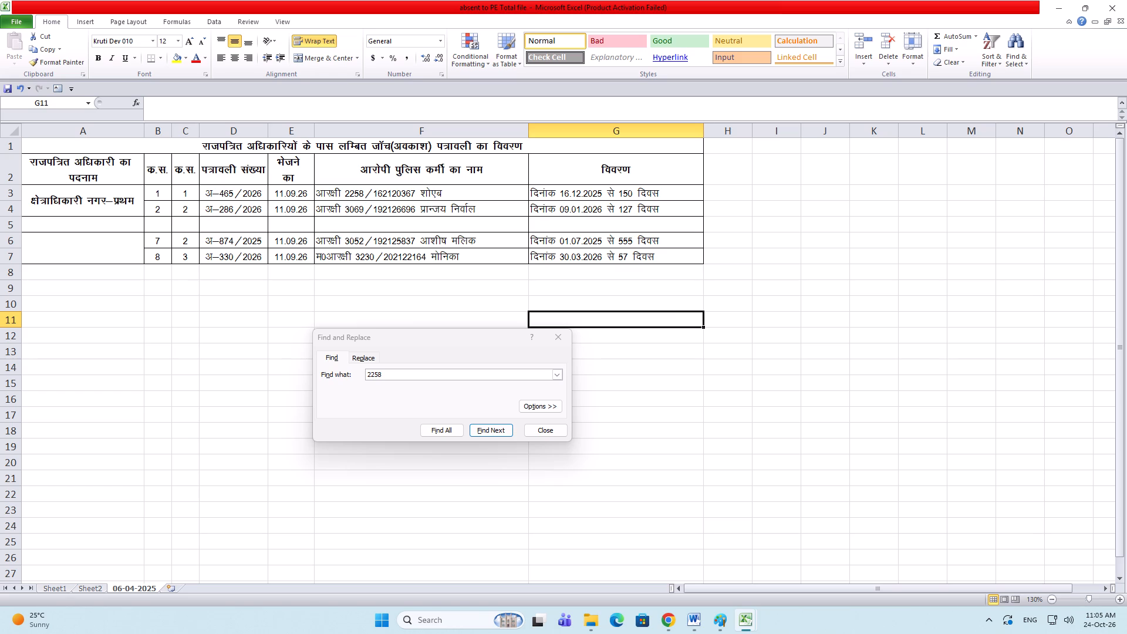
Renumber the overall serial numbers in column B of rows 6 and 7 as 3 and 4.
left_click(163, 238)
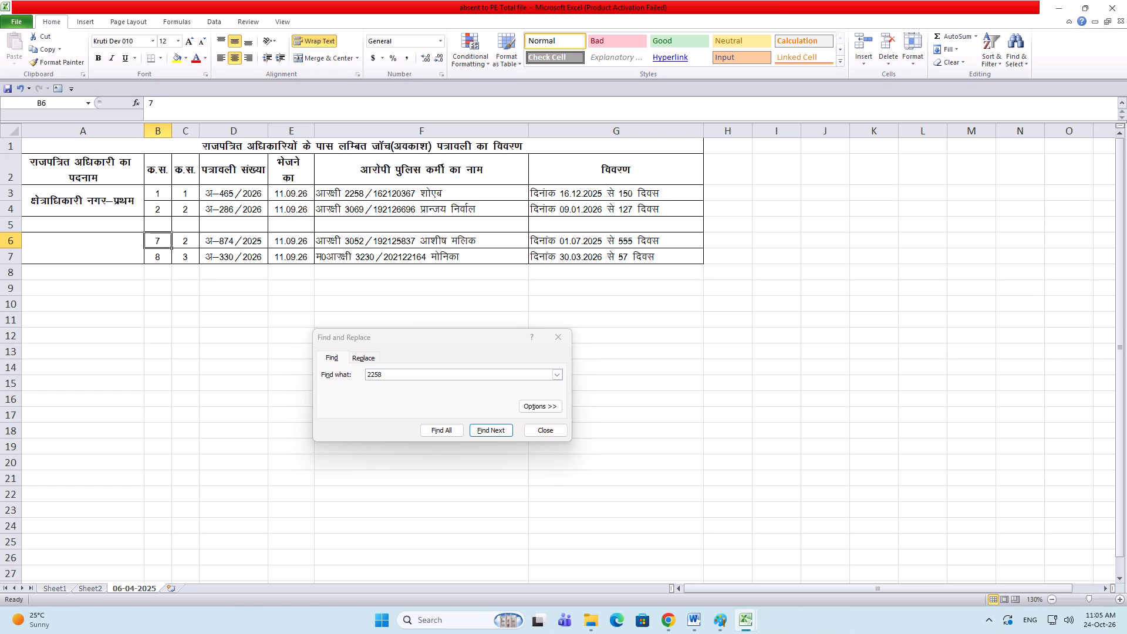
key("Return")
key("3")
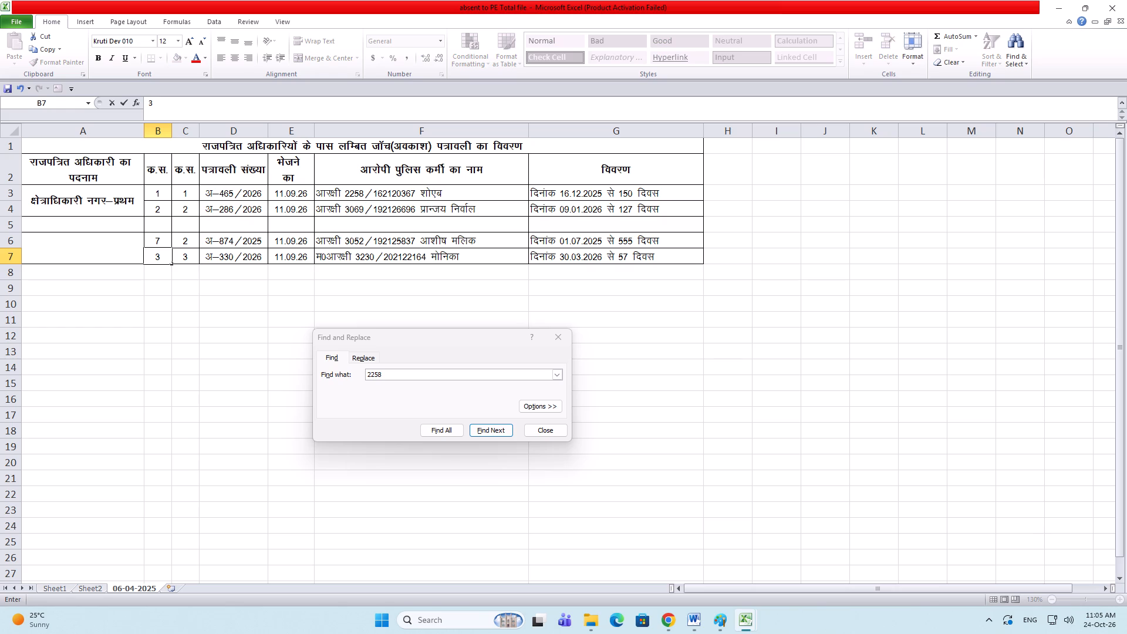
left_click(156, 238)
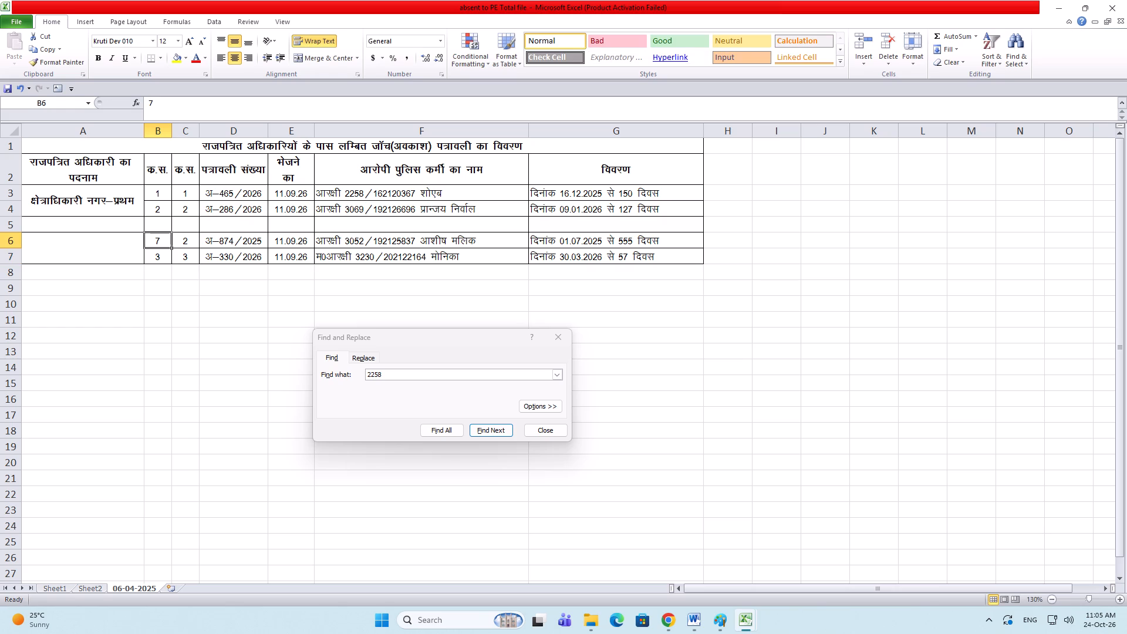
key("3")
key("Return")
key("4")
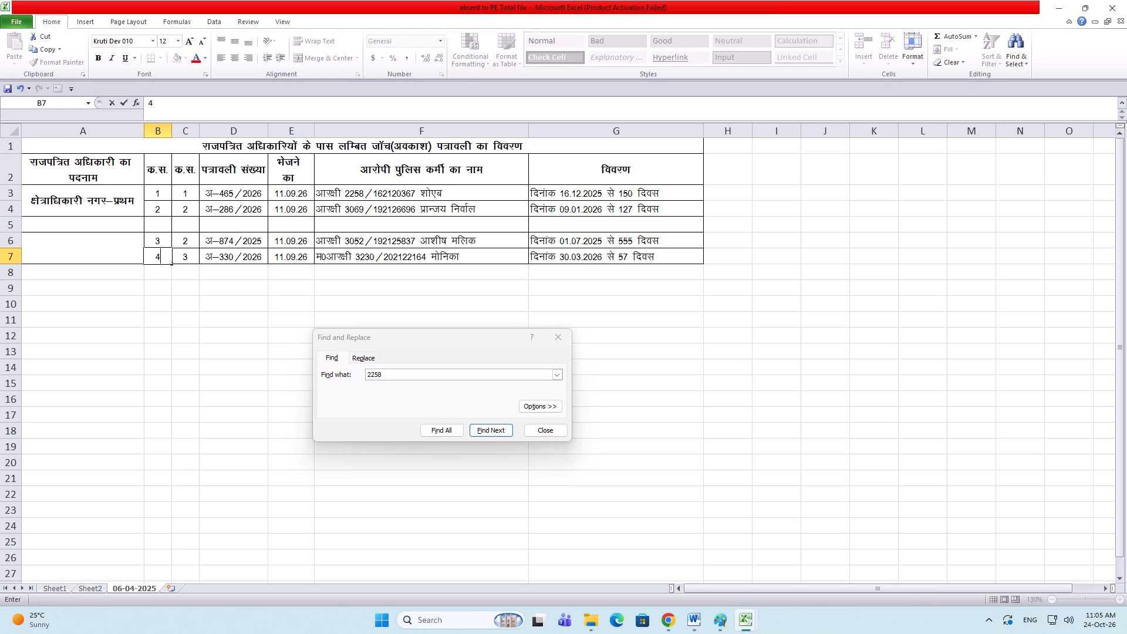
key("Return")
Renumber the block serial numbers in column C of rows 6 and 7 as 1 and 2, and save the workbook.
left_click(184, 242)
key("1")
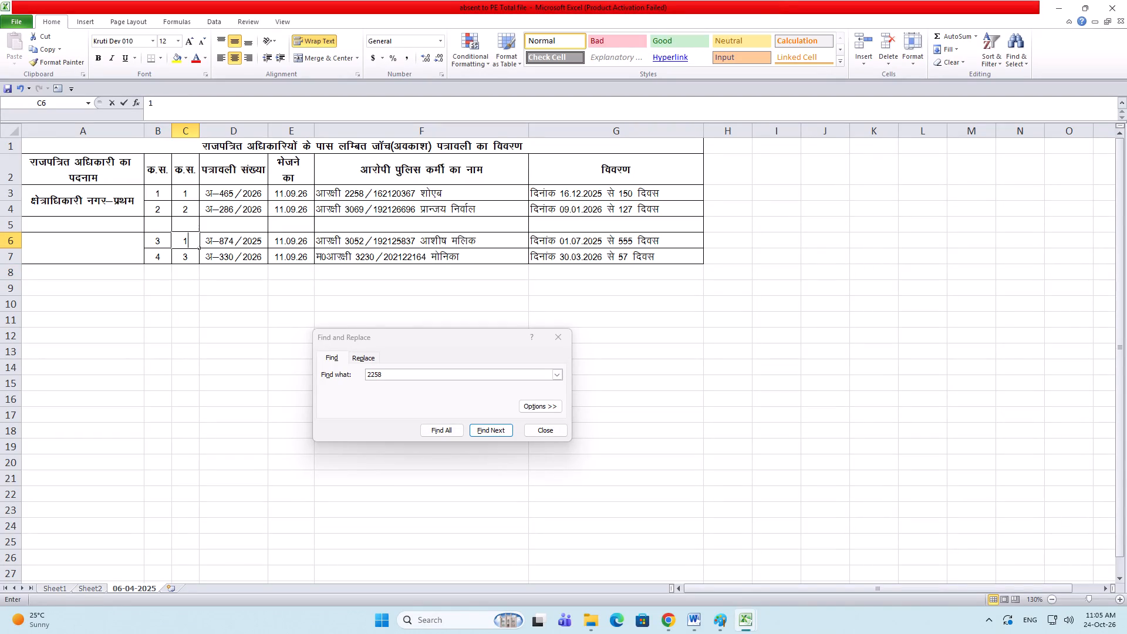
key("Return")
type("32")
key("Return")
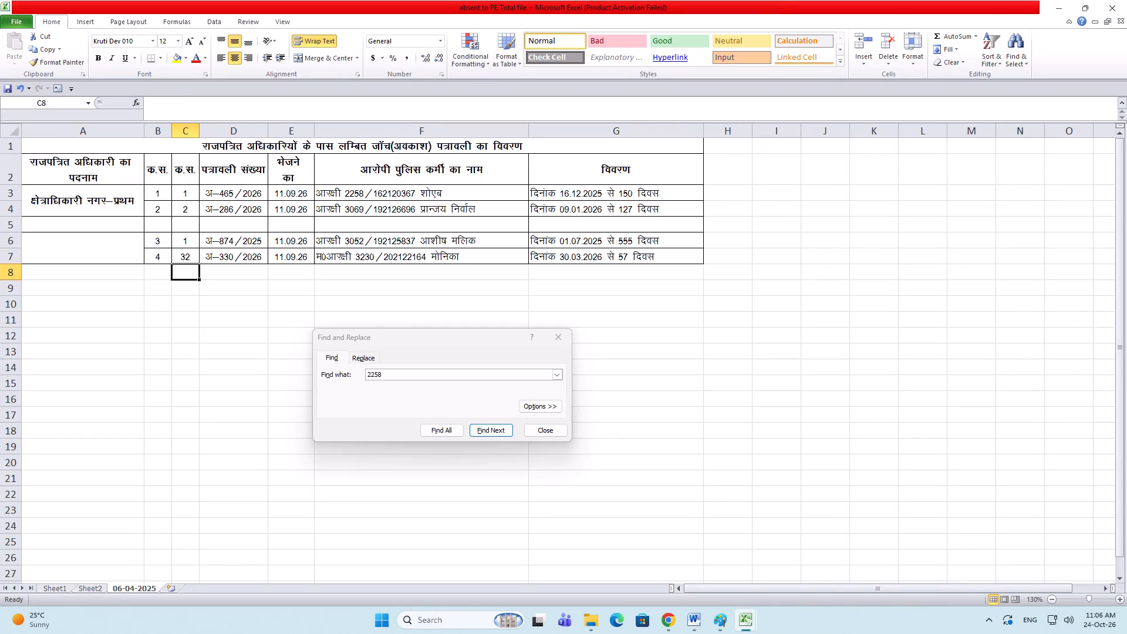
left_click(176, 261)
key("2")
left_click(280, 325)
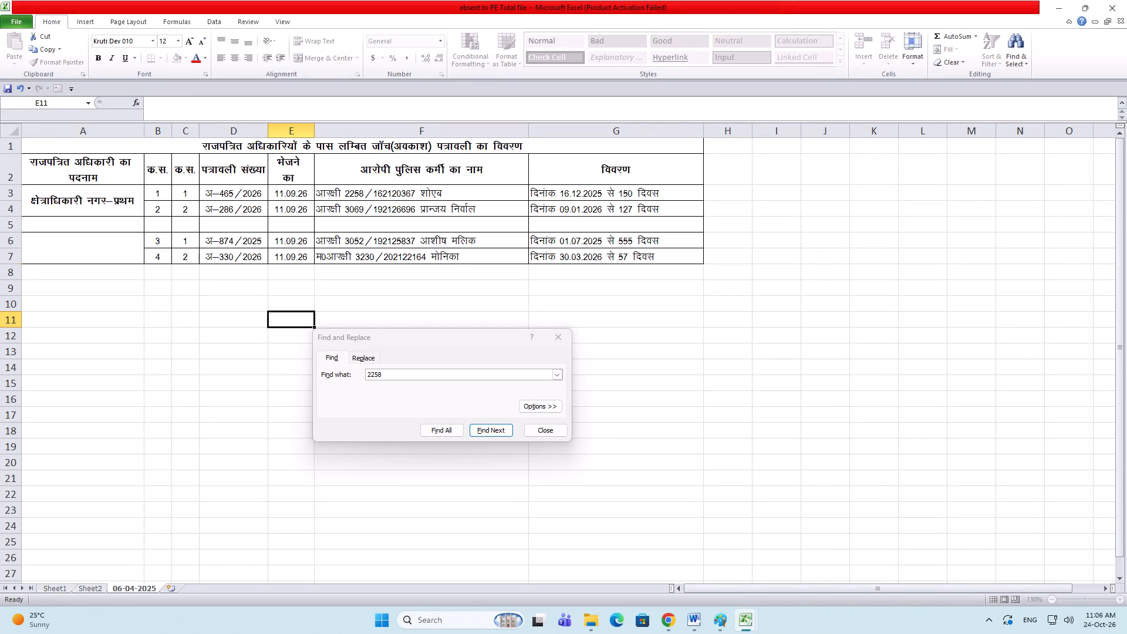
key("ctrl+s")
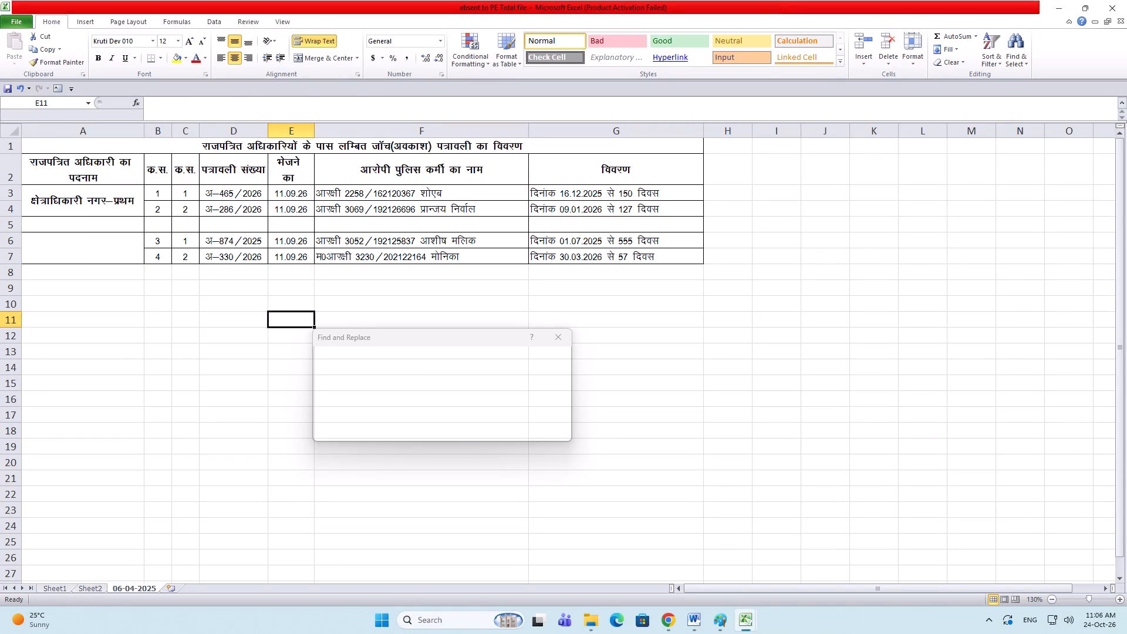
Print the active sheet in landscape orientation on A4, and save the workbook.
left_click_drag(271, 143, 284, 249)
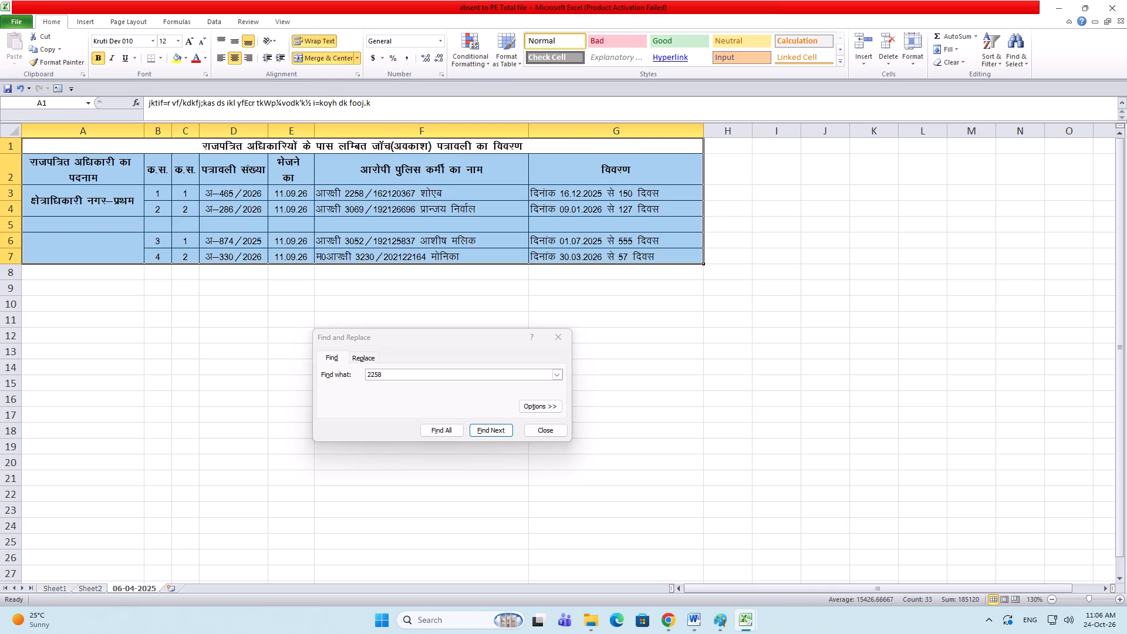
key("ctrl+p")
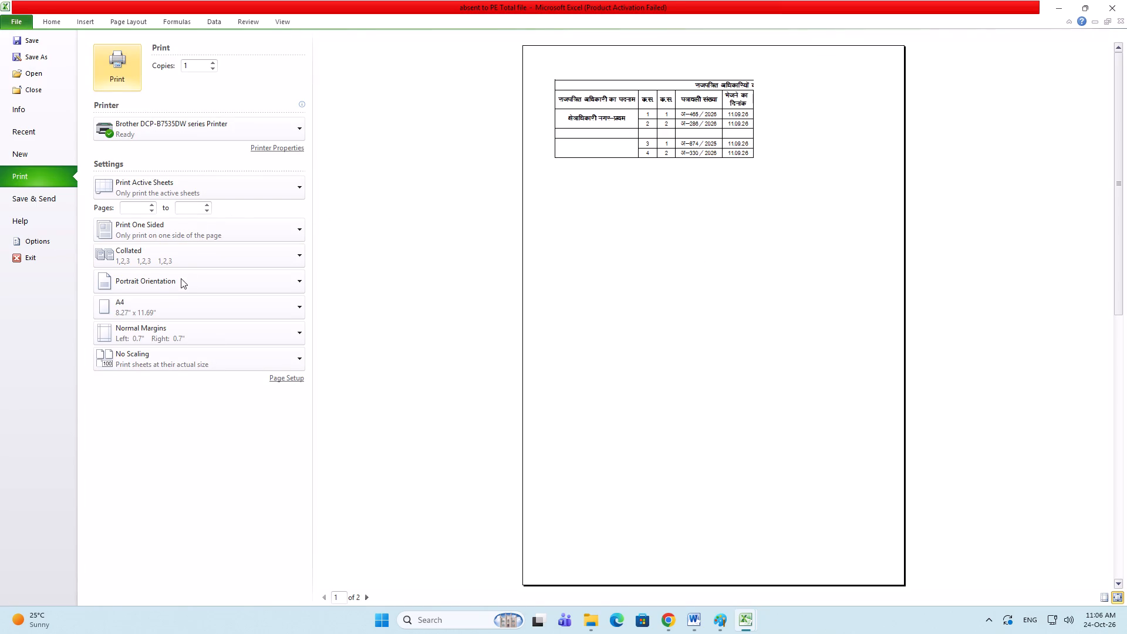
left_click(179, 286)
left_click(188, 330)
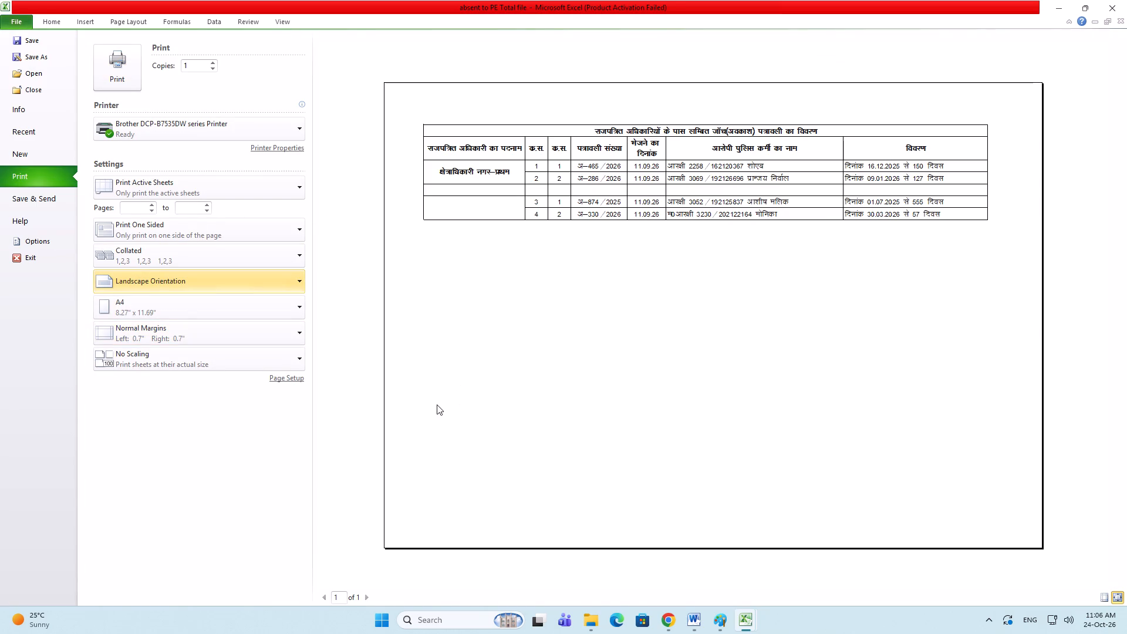
scroll(634, 207, "down", 5)
scroll(633, 207, "up", 5)
scroll(633, 207, "down", 4)
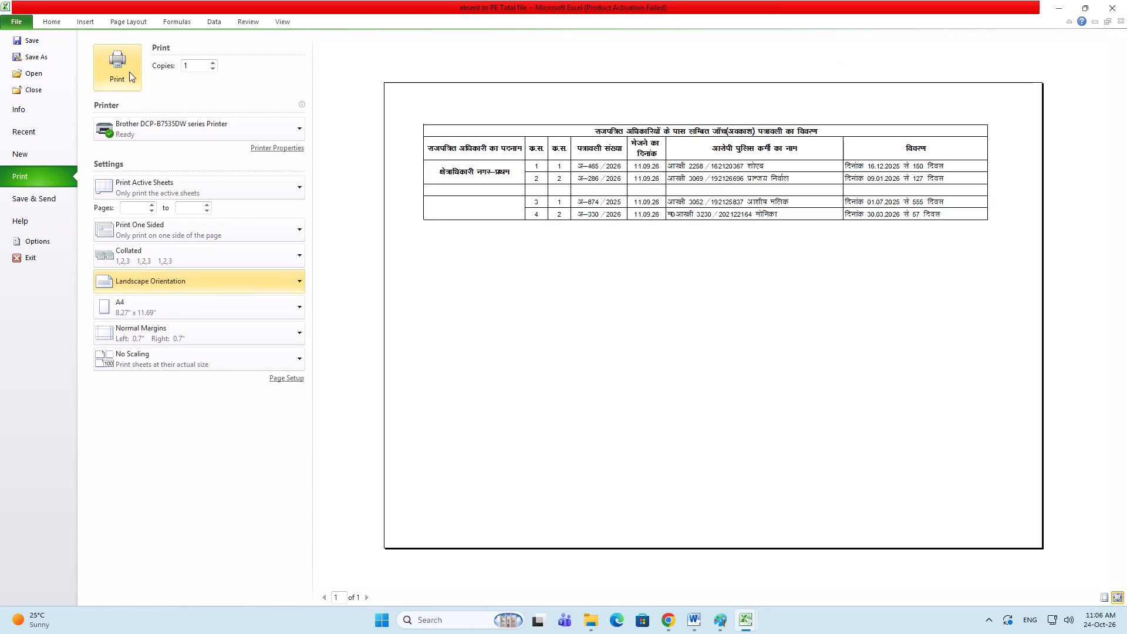
left_click(126, 68)
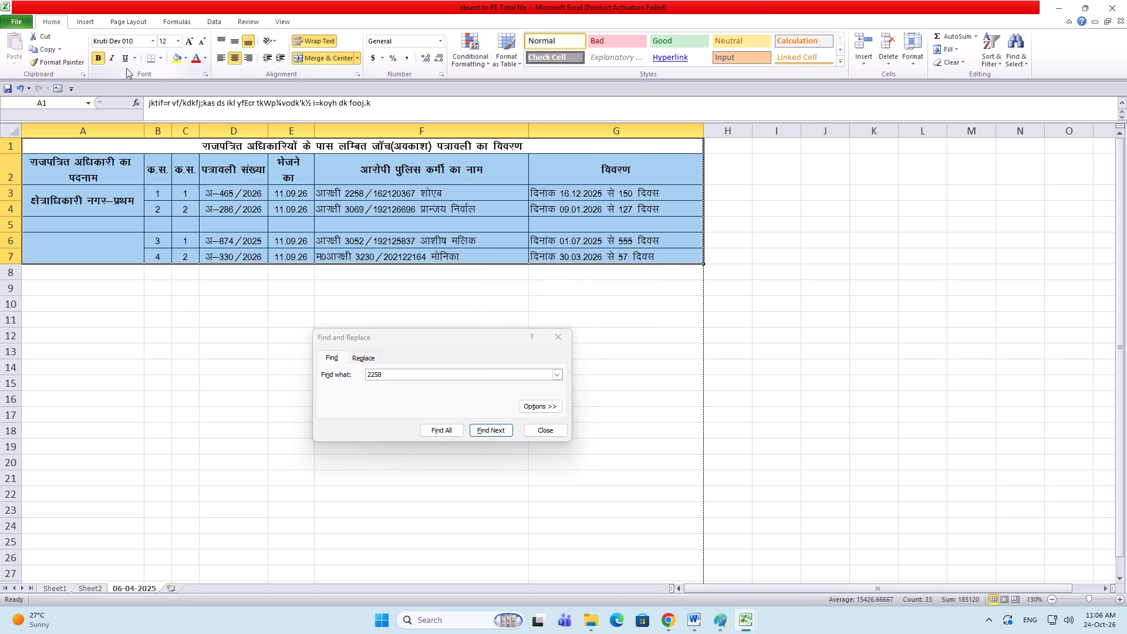
key("ctrl+s")
Enter the officer title क्षेत्राधिकारी–आंवला in the empty merged cell beside rows 6 and 7, and save the workbook.
left_click(86, 252)
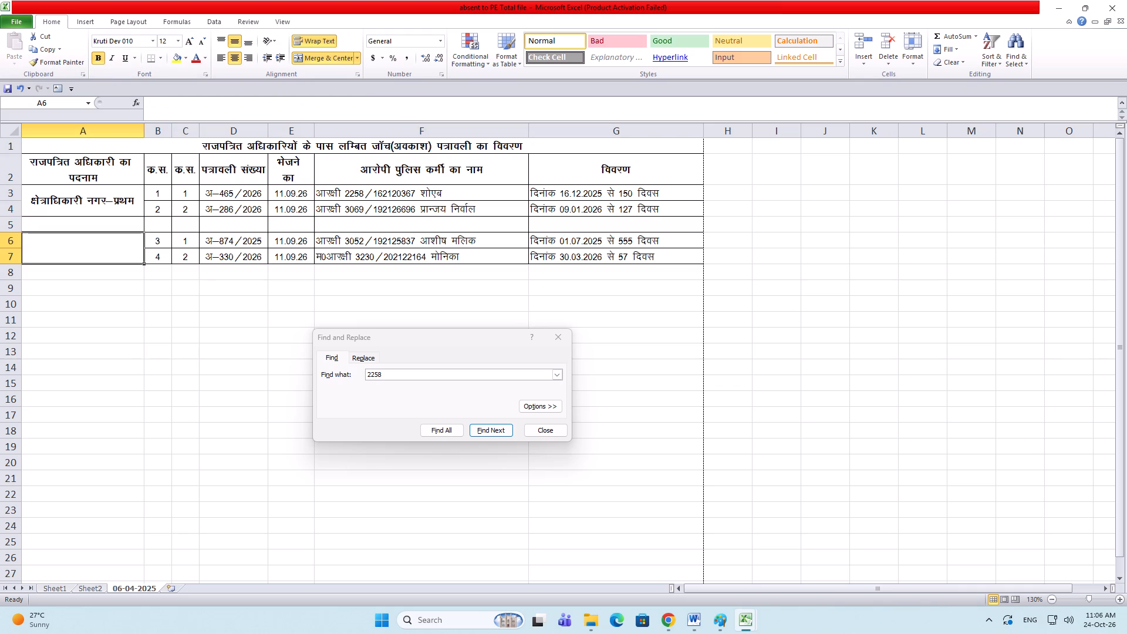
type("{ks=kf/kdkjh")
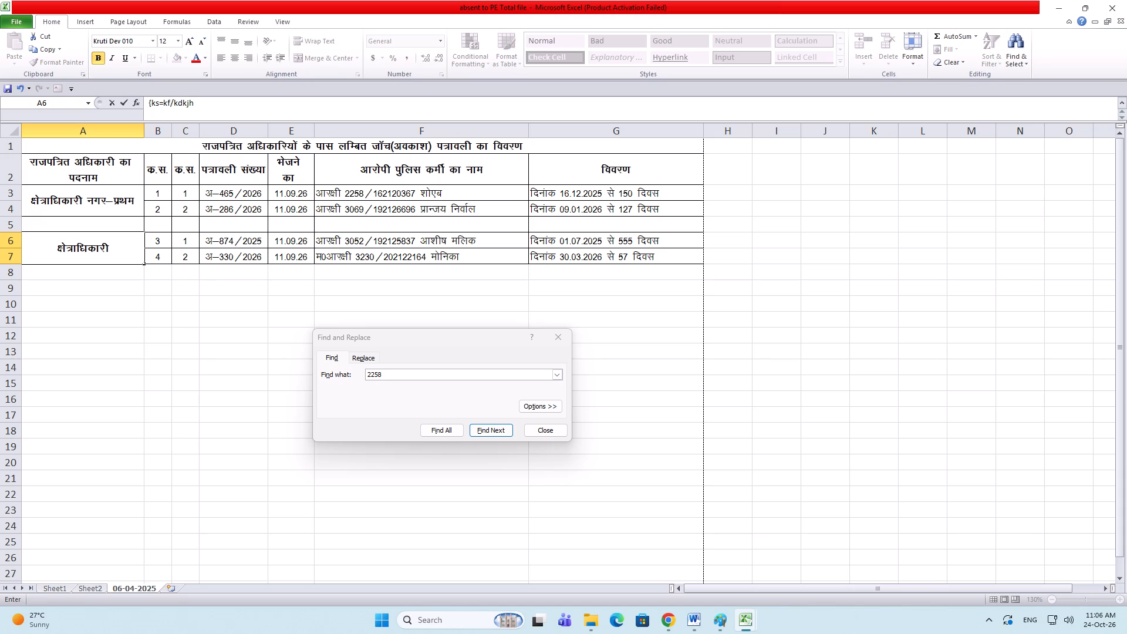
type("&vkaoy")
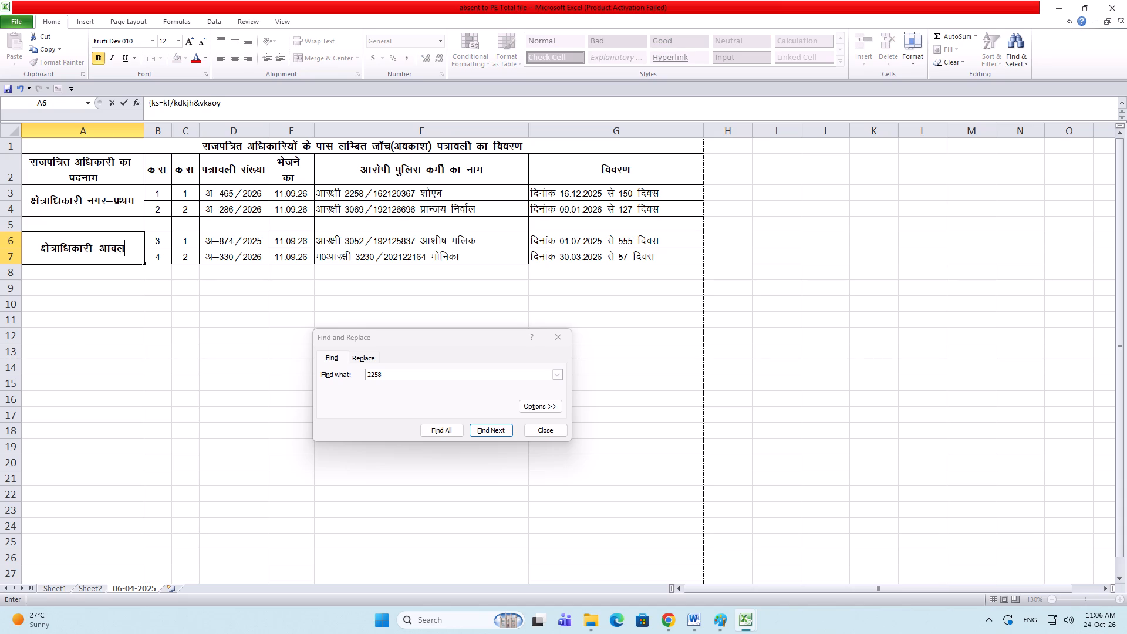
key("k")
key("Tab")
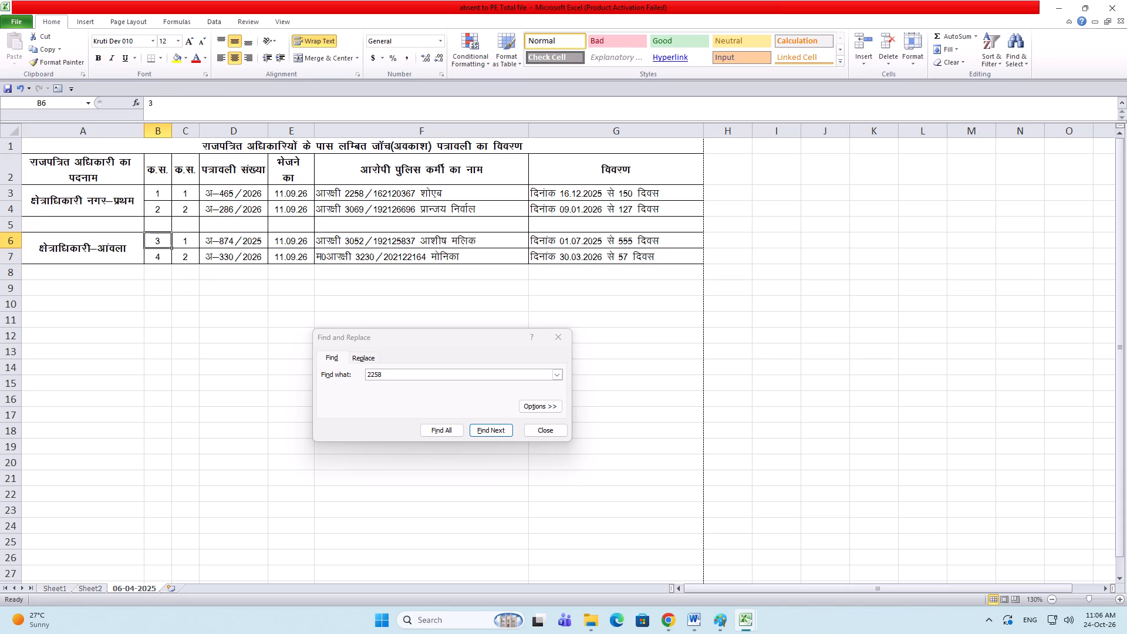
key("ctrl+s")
Insert a blank row above the table's title row.
left_click(0, 142)
key("ctrl+plus")
left_click(107, 174)
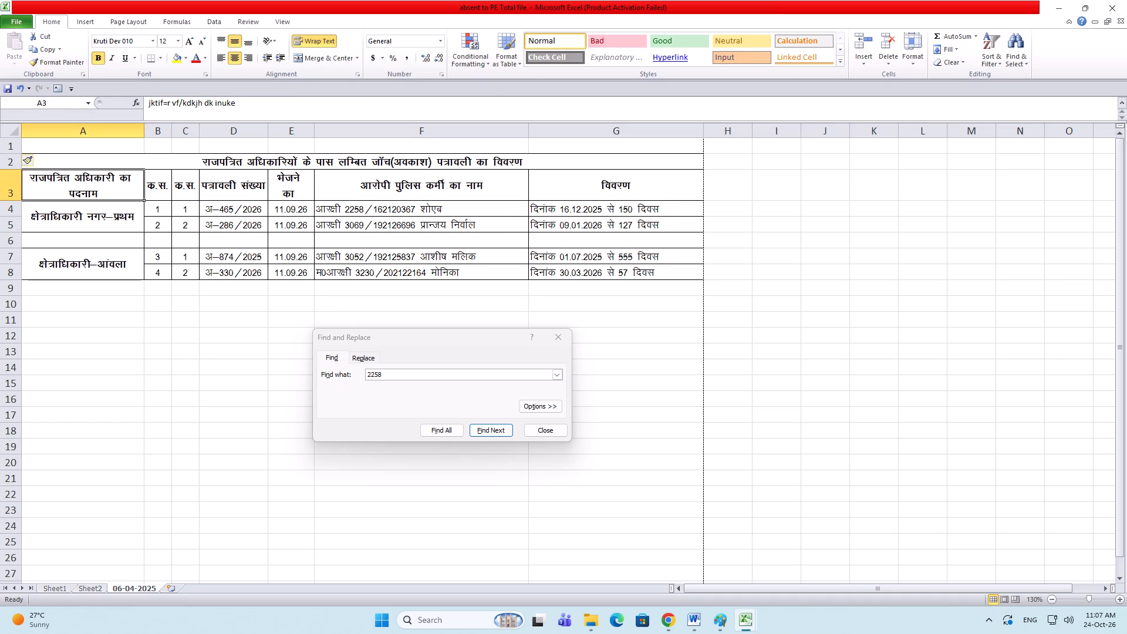
Print only the selected range A1:G8, covering the blank top row and the whole table, and save the workbook.
left_click_drag(129, 147, 518, 265)
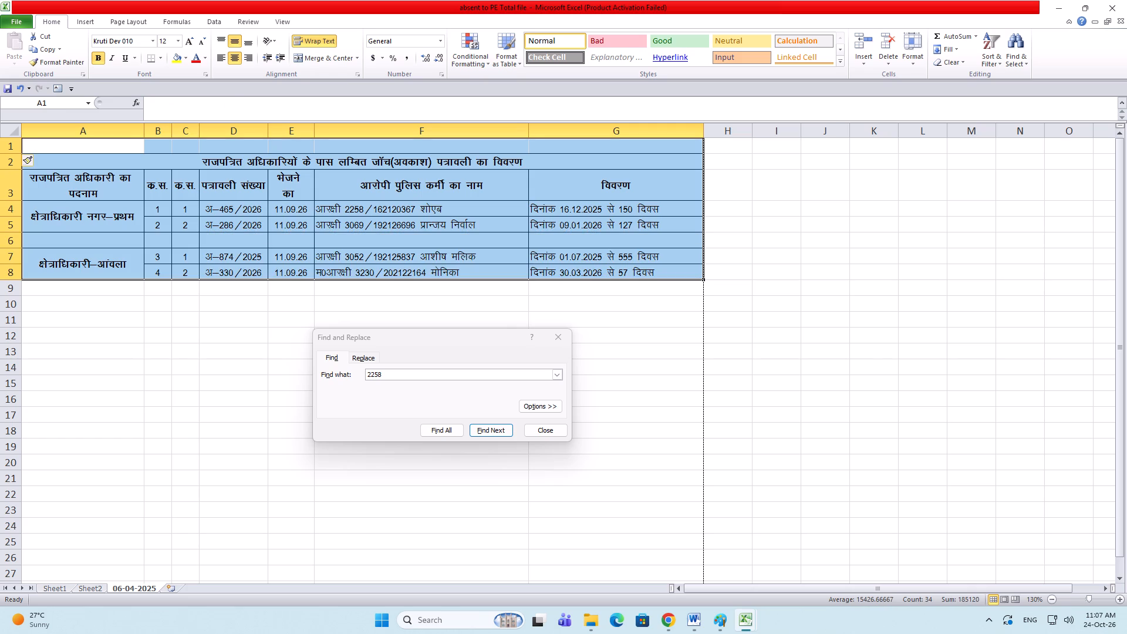
key("ctrl+p")
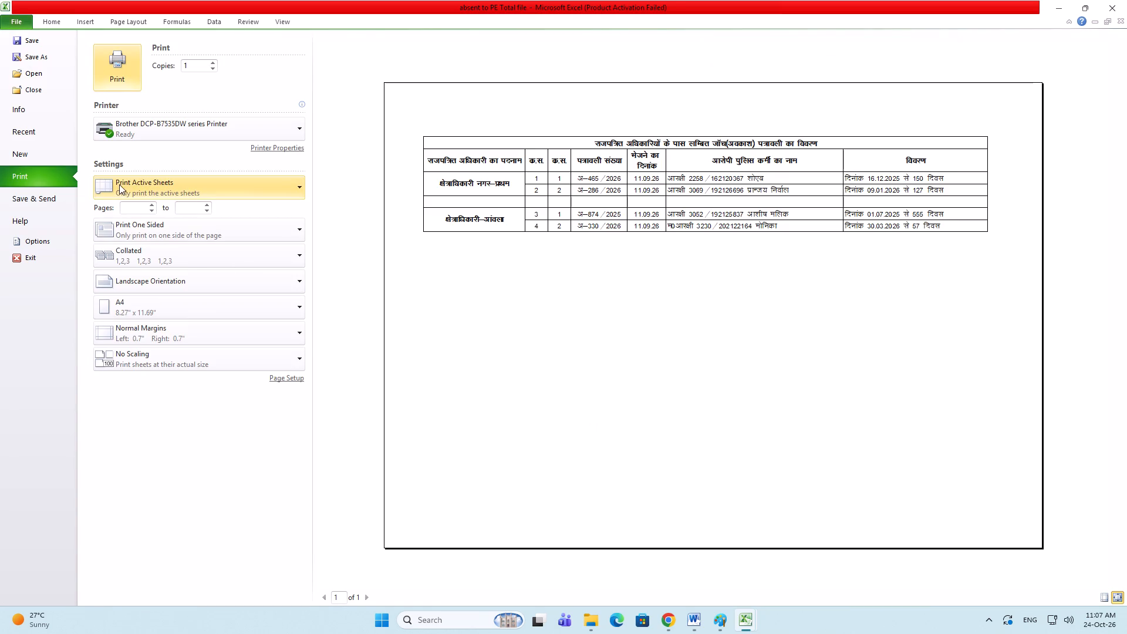
left_click(119, 184)
left_click(142, 259)
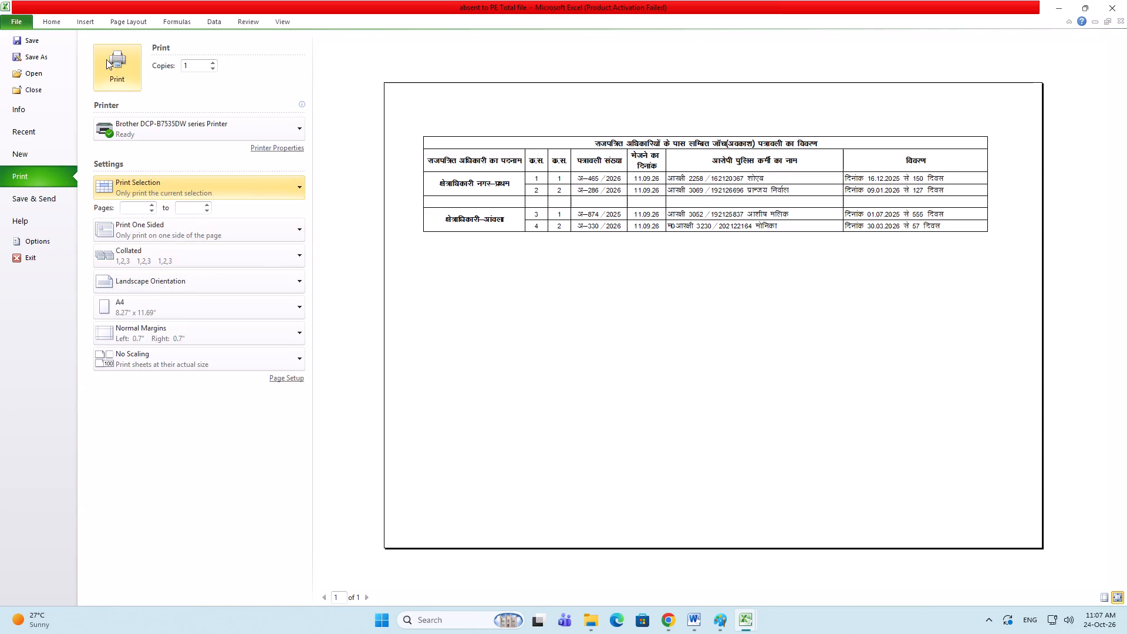
left_click(112, 66)
key("ctrl+s")
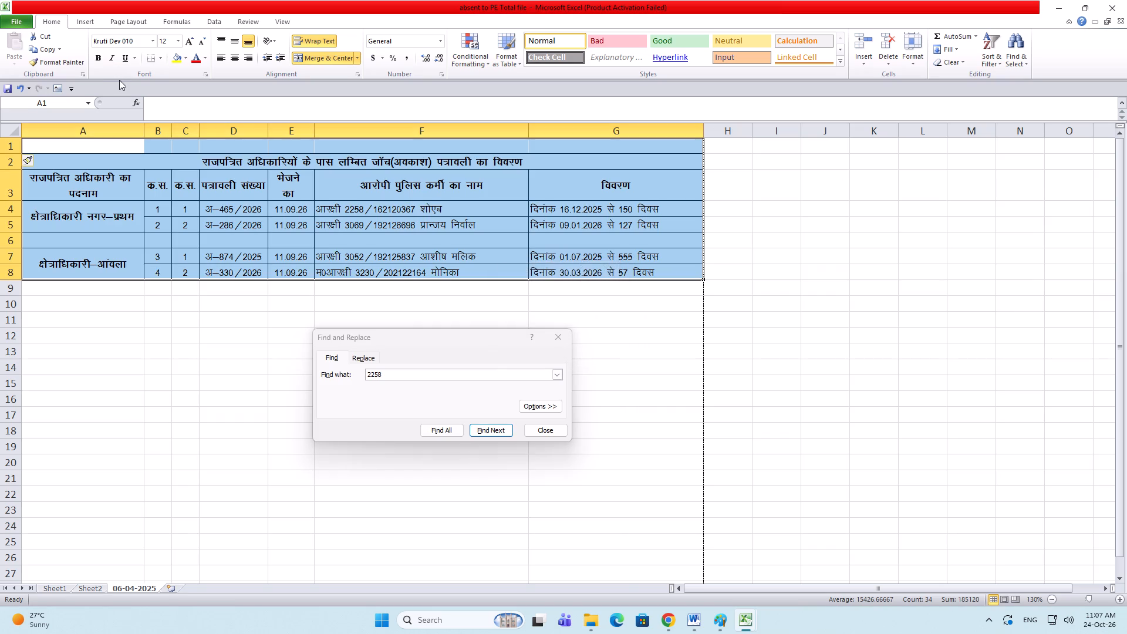
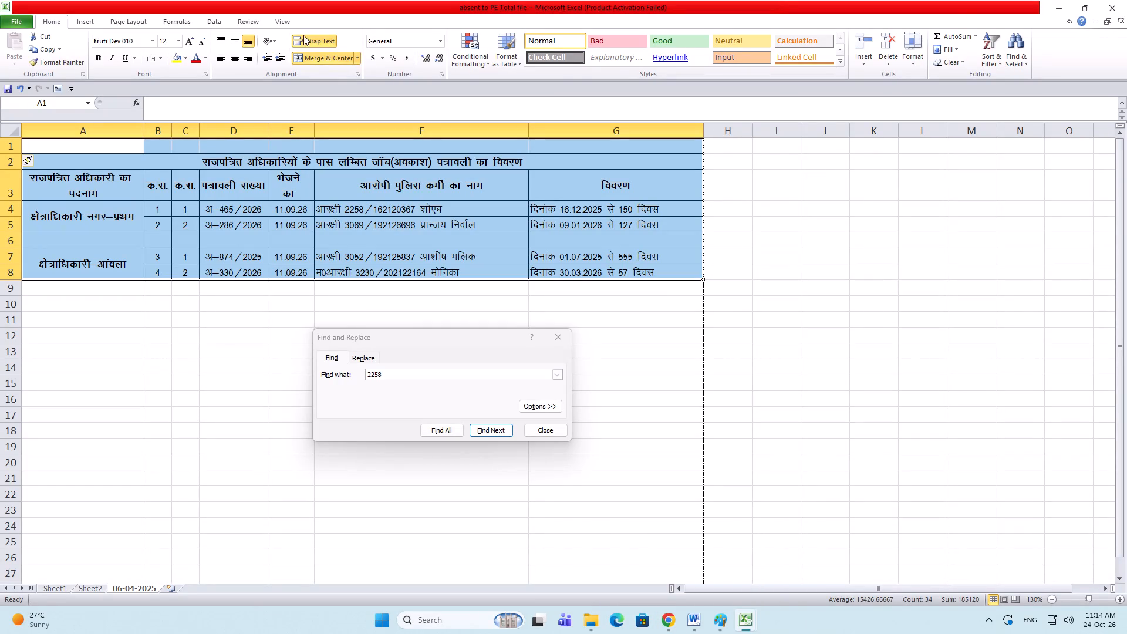
Save and close the absent to PE Total file workbook, and close the nominal roll new workbook without saving its changes.
left_click(9, 86)
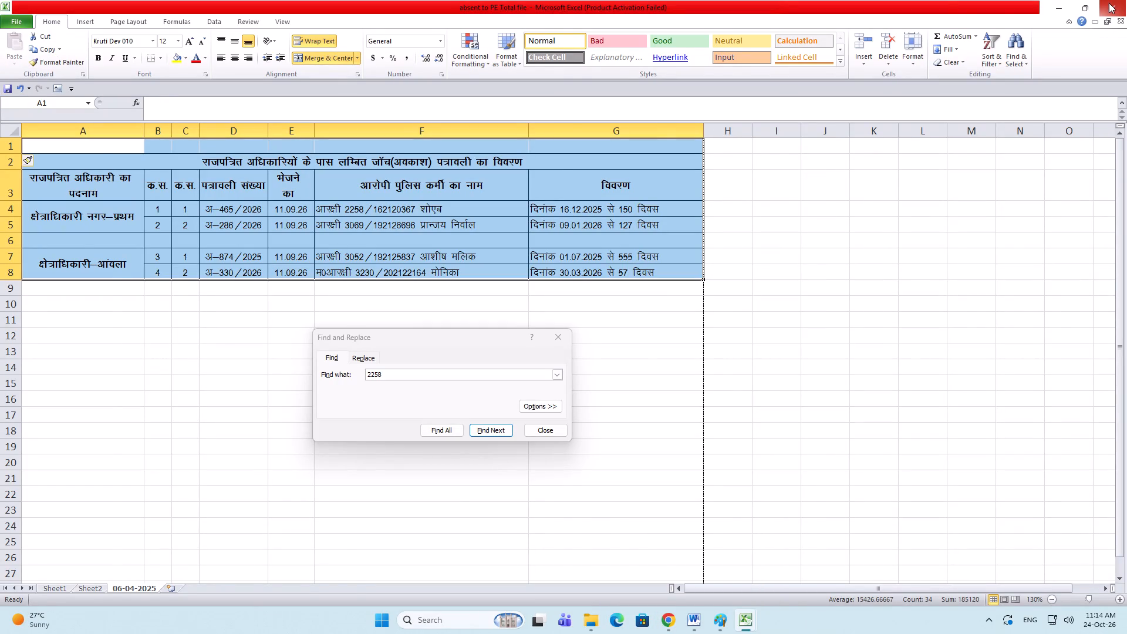
left_click(1109, 3)
left_click(1112, 8)
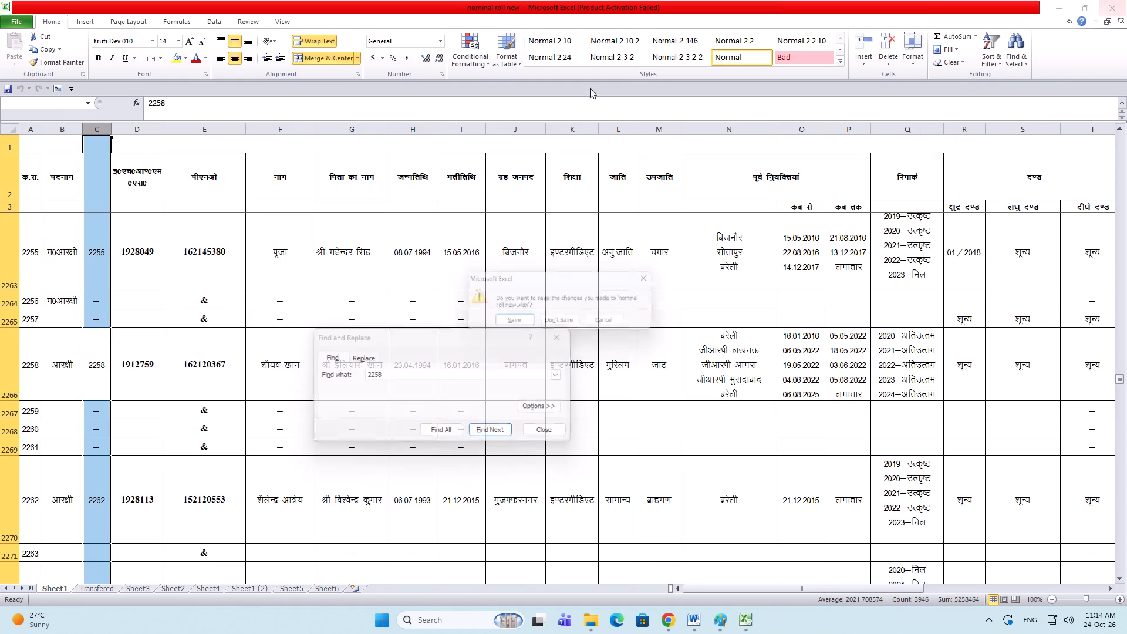
left_click(569, 319)
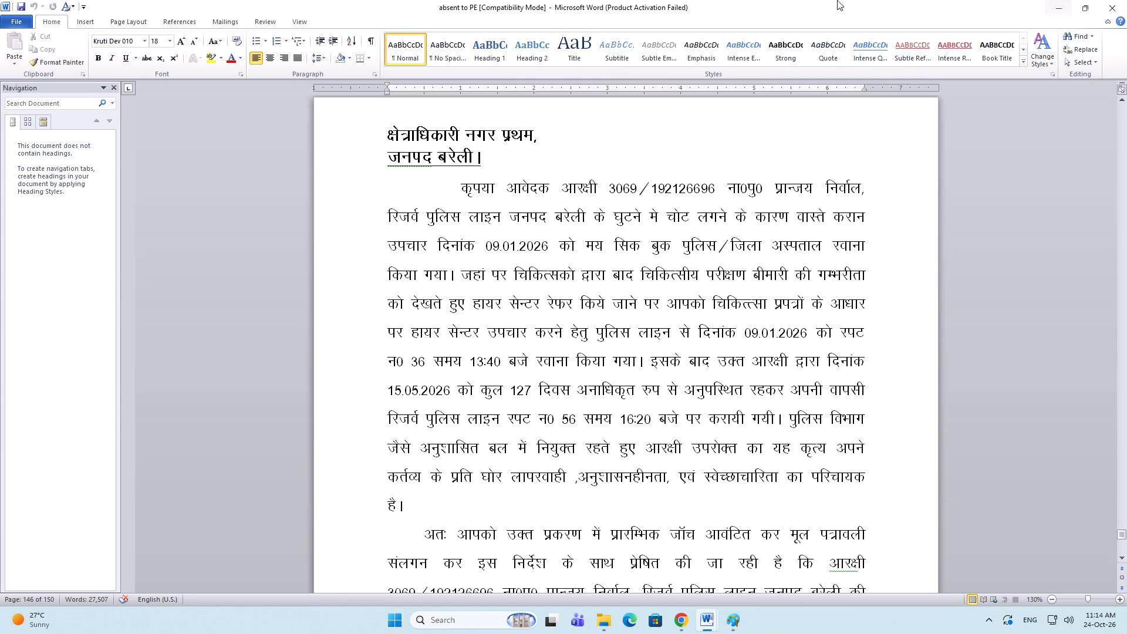
Close the absent to PE document and the ABSENT FILES folder window.
left_click(1123, 0)
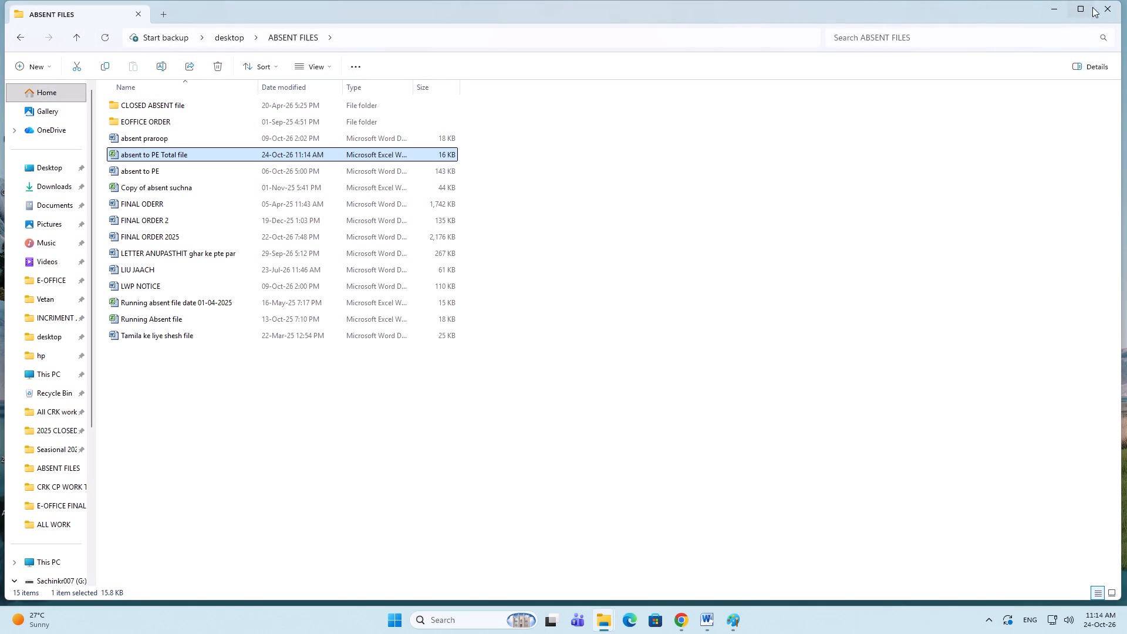
left_click(1105, 8)
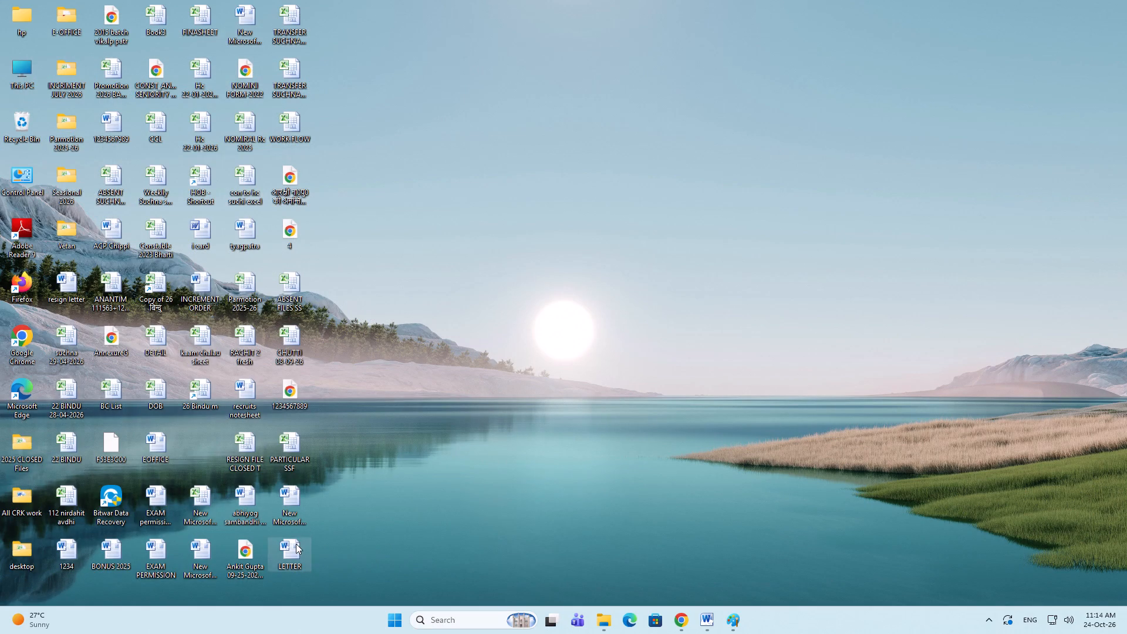
Open the EXAM PERMISSION document from the desktop.
double_click(156, 560)
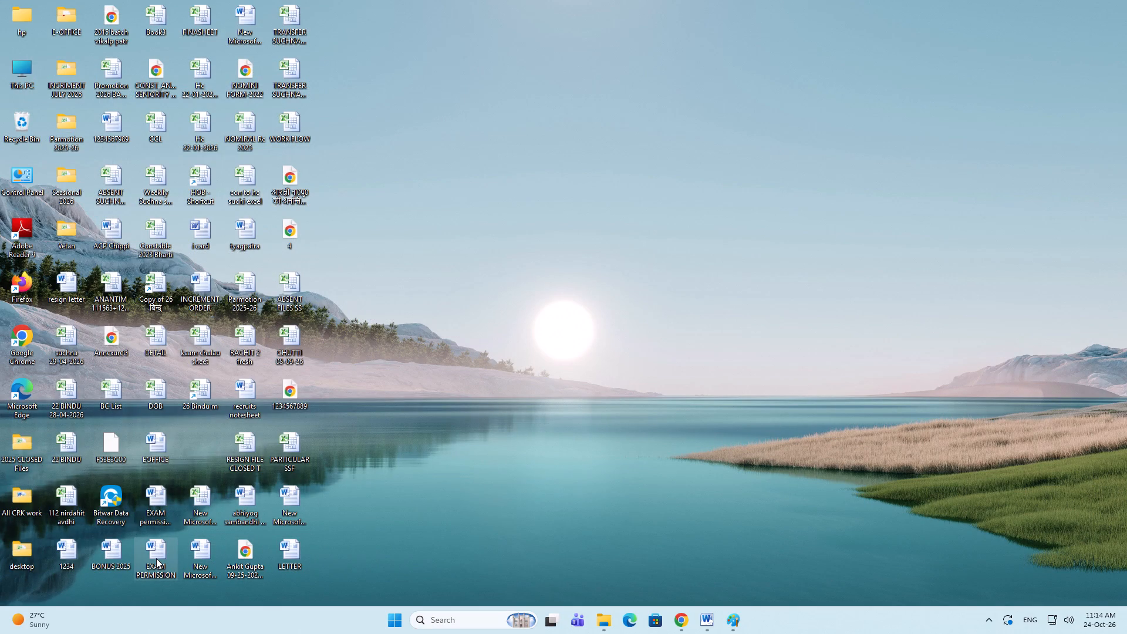
double_click(156, 558)
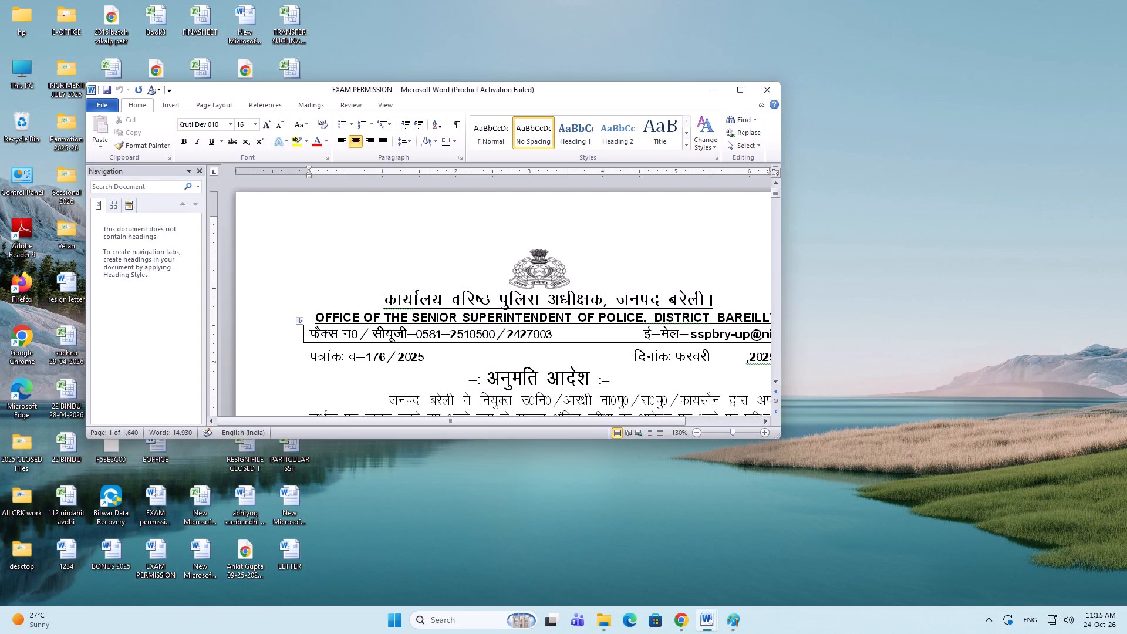
Search the document for the recruit constable's PNO number, go through the matches, and examine the permission order listing that entry.
key("ctrl+f")
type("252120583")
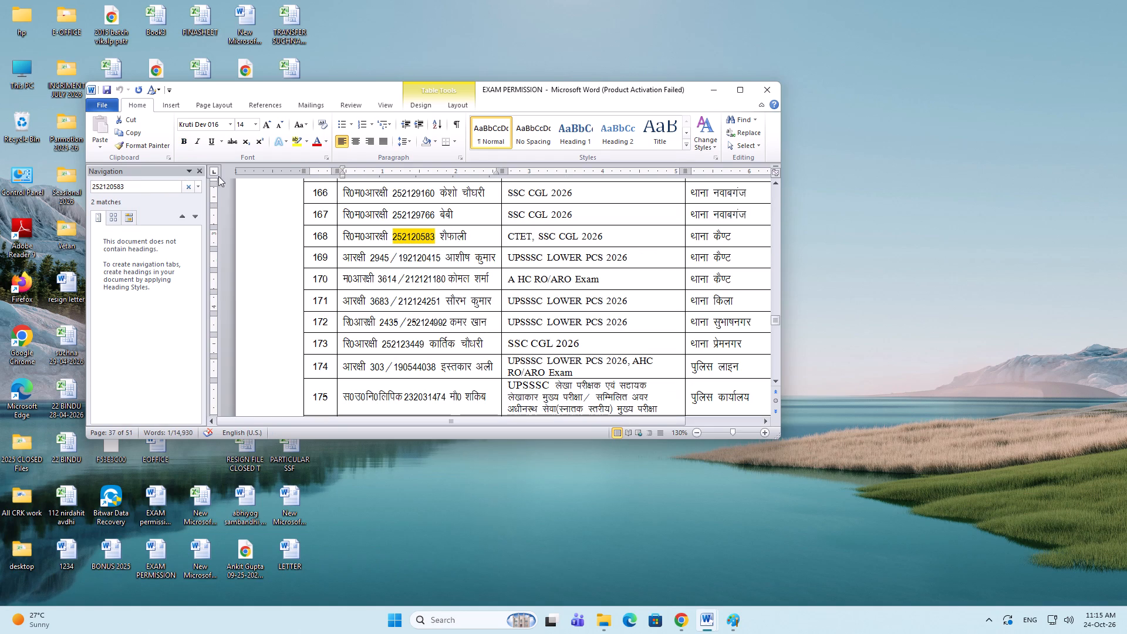
left_click(177, 213)
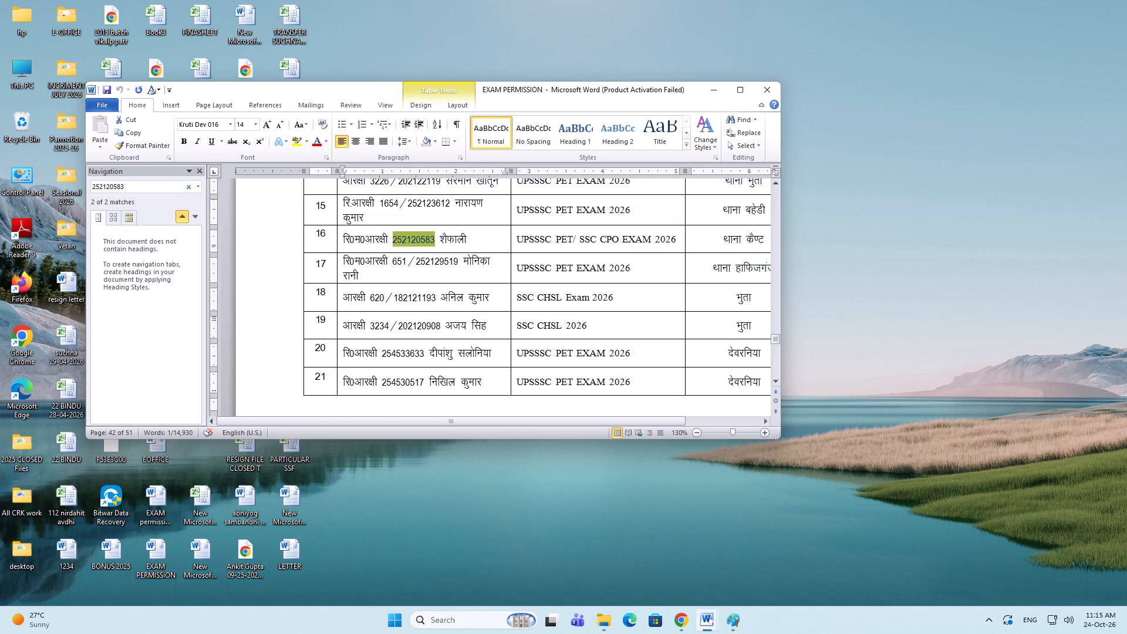
left_click(737, 96)
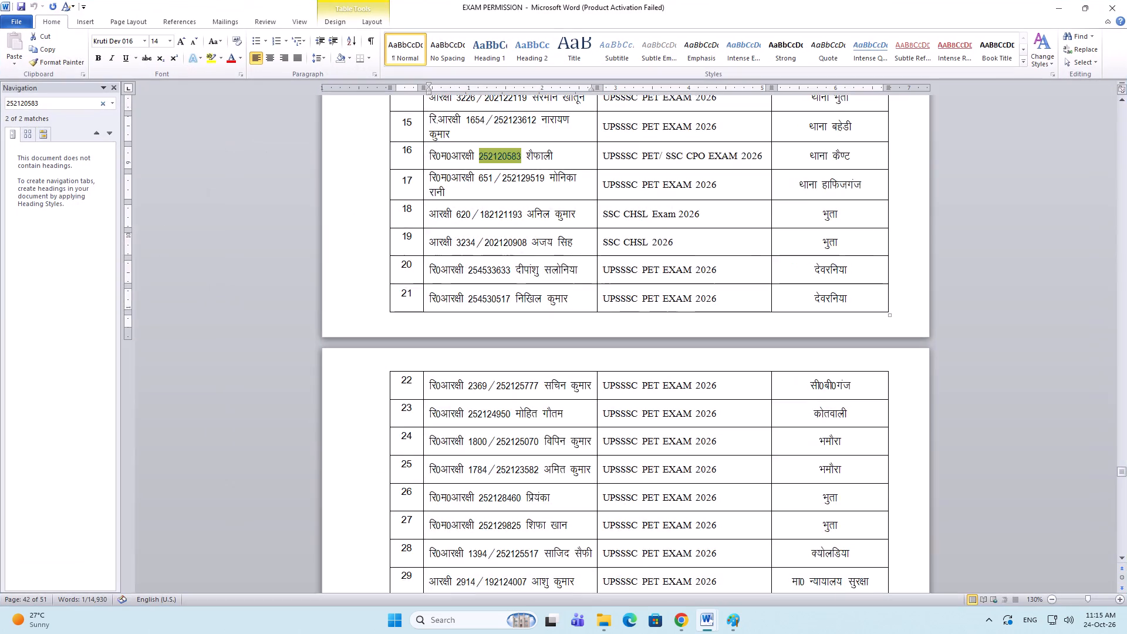
scroll(694, 230, "up", 19)
scroll(694, 227, "down", 3)
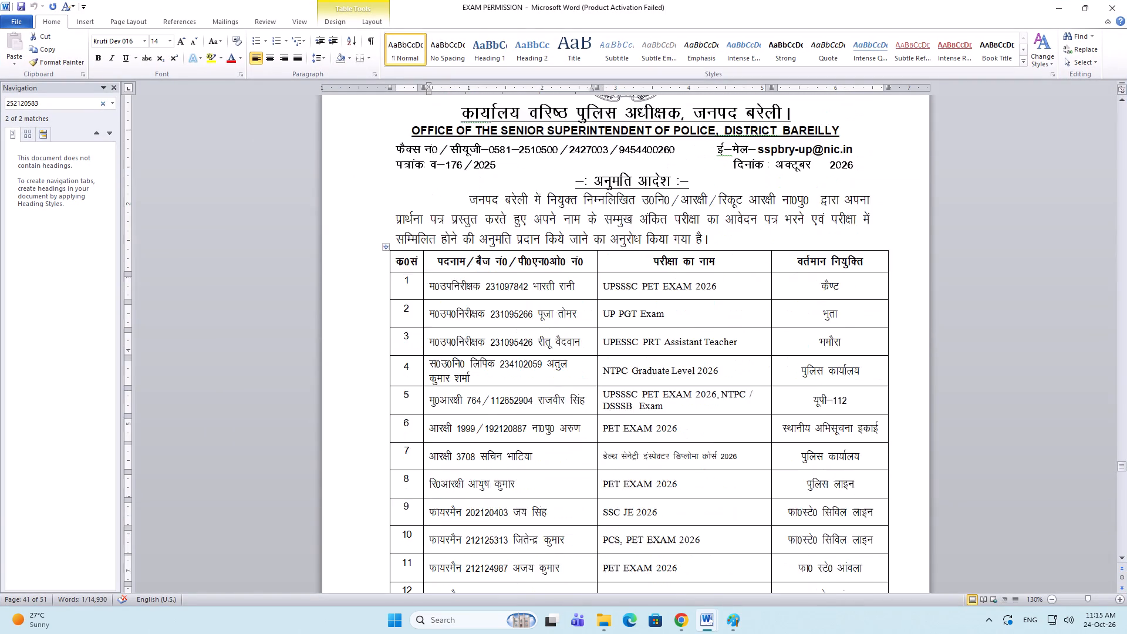
scroll(694, 227, "down", 5)
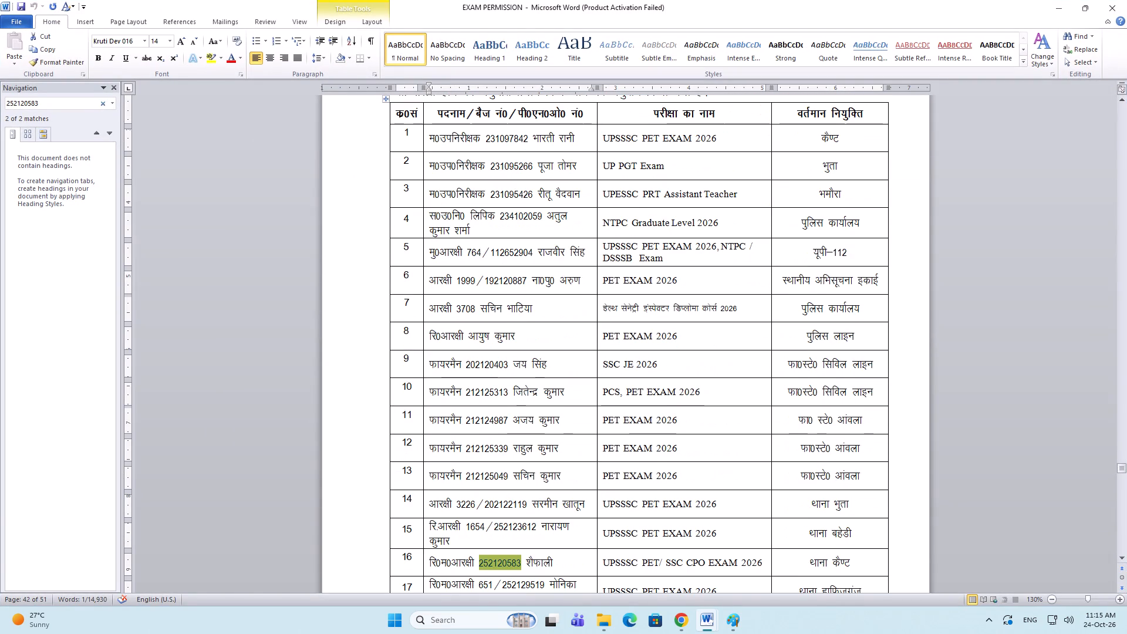
scroll(696, 228, "up", 4)
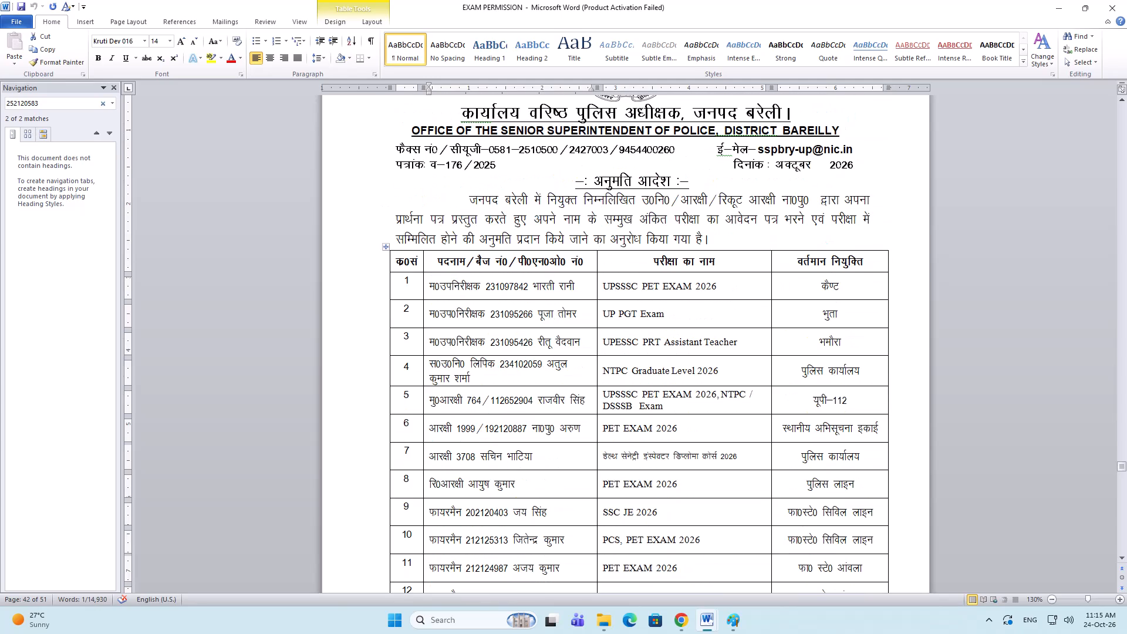
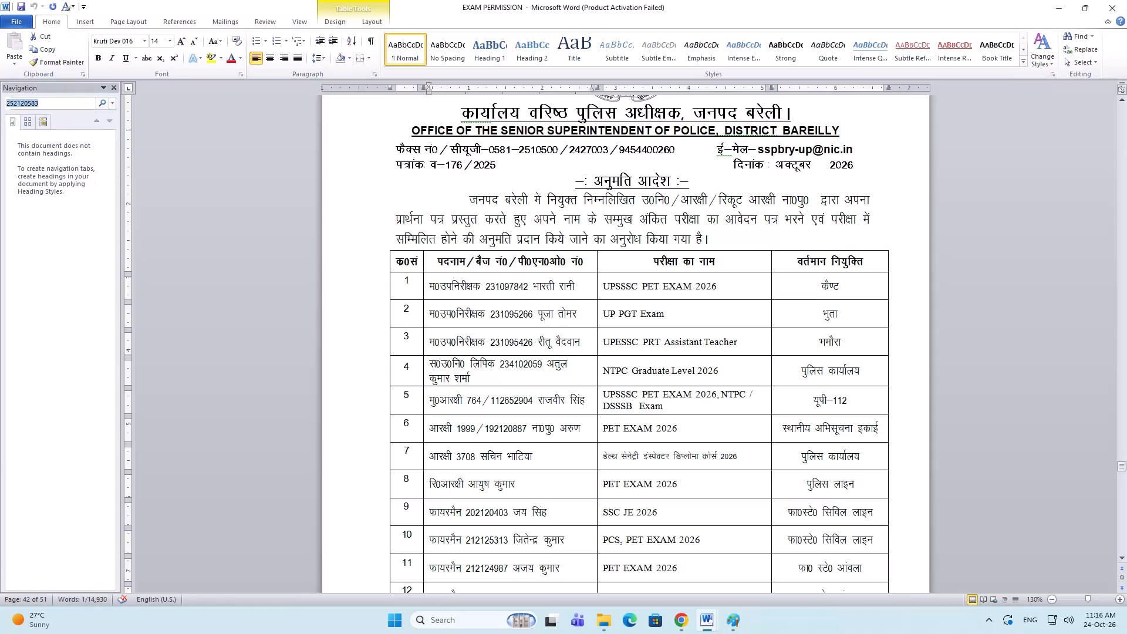
Search the document for another constable's PNO number, and clear the search text.
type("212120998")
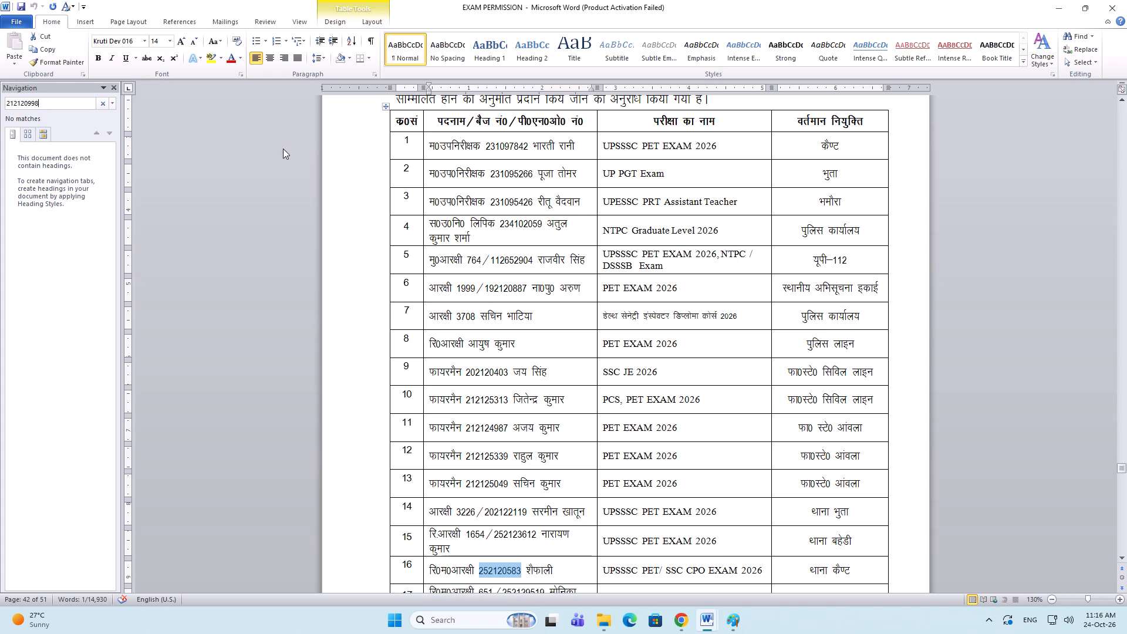
left_click_drag(51, 103, 52, 103)
left_click_drag(52, 103, 0, 97)
key("Delete")
key("Delete")
key("Delete")
key("Delete")
key("Delete")
key("Delete")
key("Delete")
key("Delete")
key("Delete")
key("Delete")
key("Delete")
key("Delete")
key("Delete")
key("Delete")
key("Delete")
key("Delete")
key("Delete")
key("Delete")
key("Delete")
key("Delete")
key("Delete")
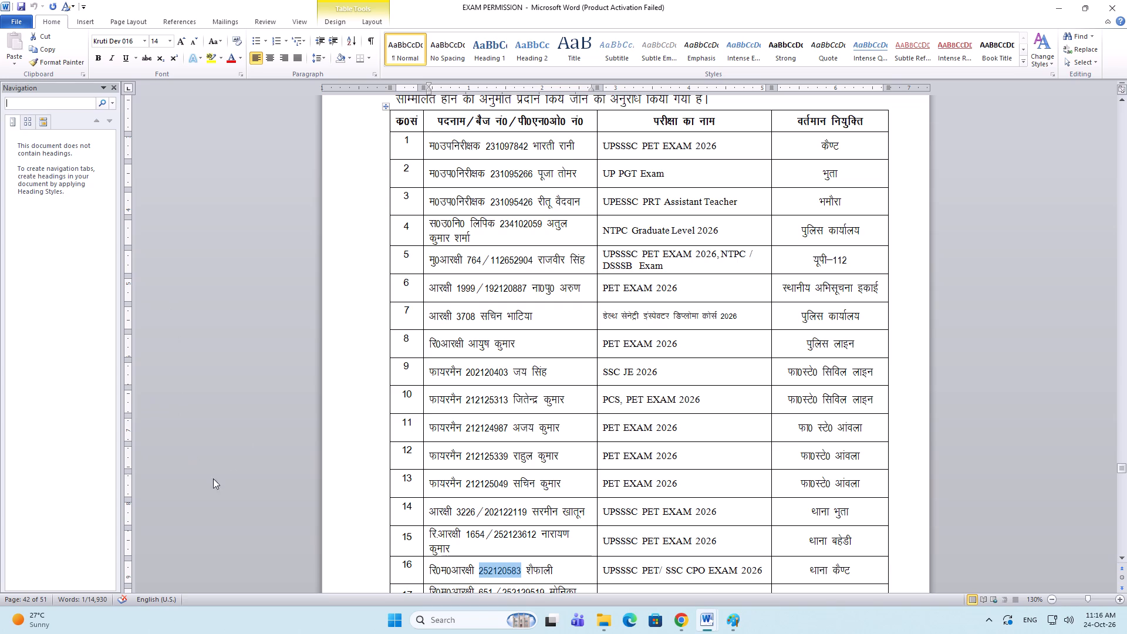
Search the document for the constable's first name as the Kruti Dev text "mTtoy", go through the matches, and clear the search.
scroll(436, 456, "down", 4)
scroll(402, 423, "down", 18)
scroll(410, 419, "up", 11)
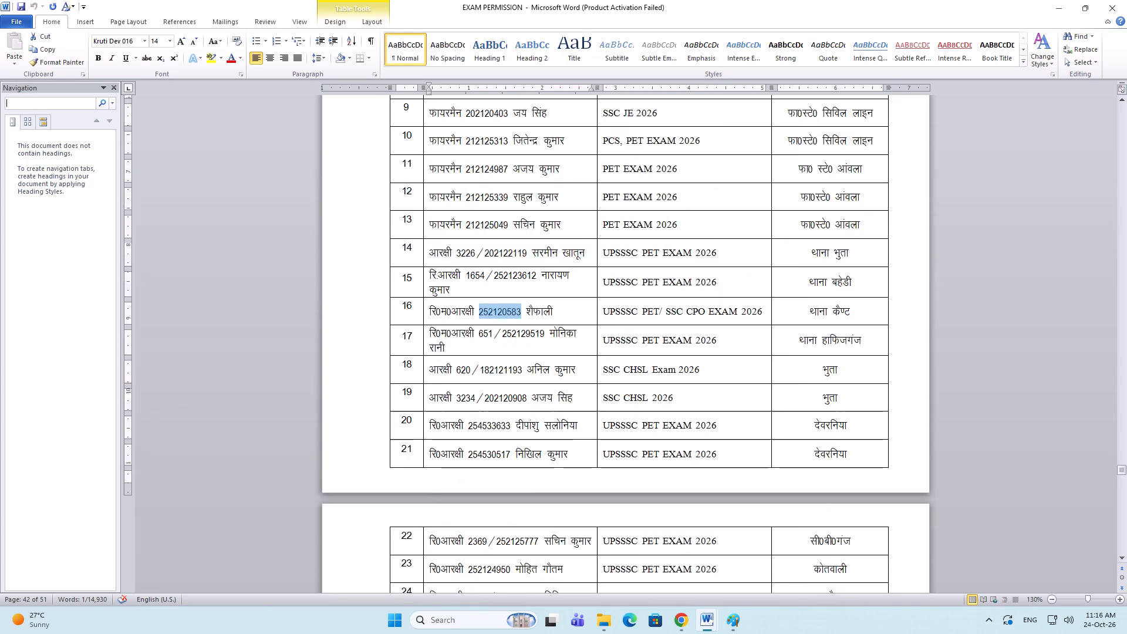
scroll(407, 399, "up", 20)
scroll(407, 399, "up", 20)
scroll(407, 399, "up", 6)
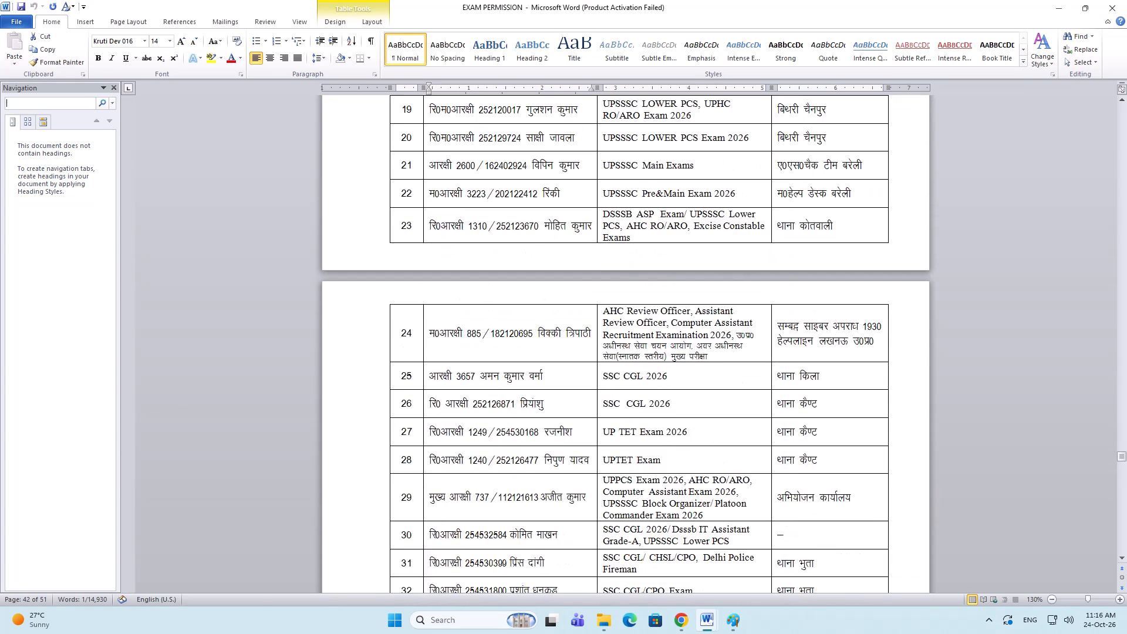
scroll(408, 397, "up", 20)
scroll(408, 397, "up", 14)
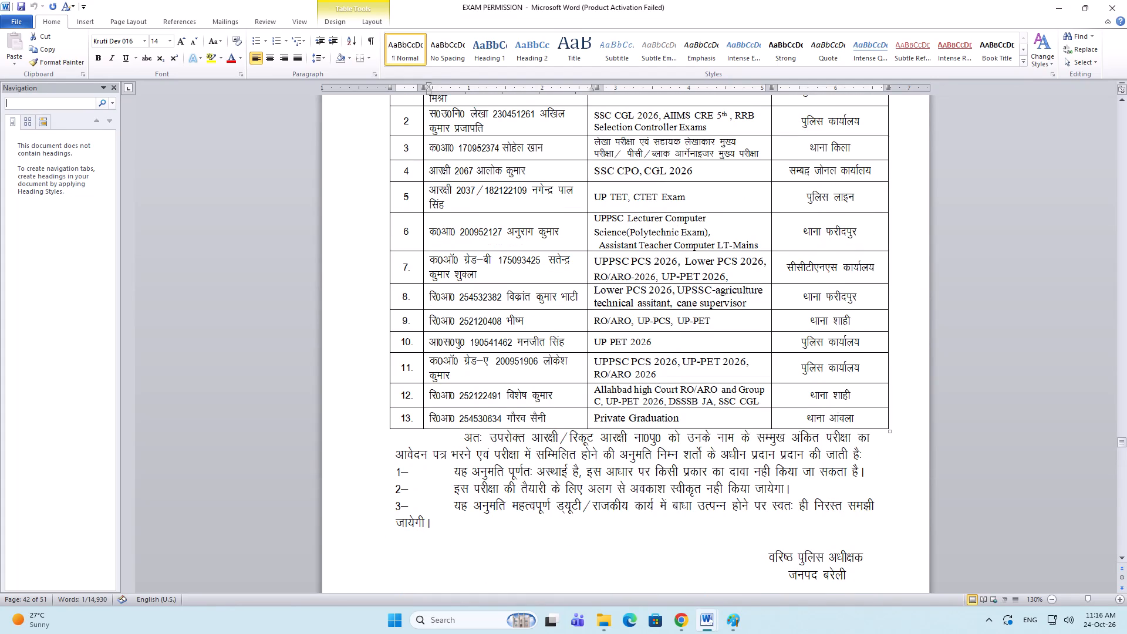
scroll(504, 429, "up", 7)
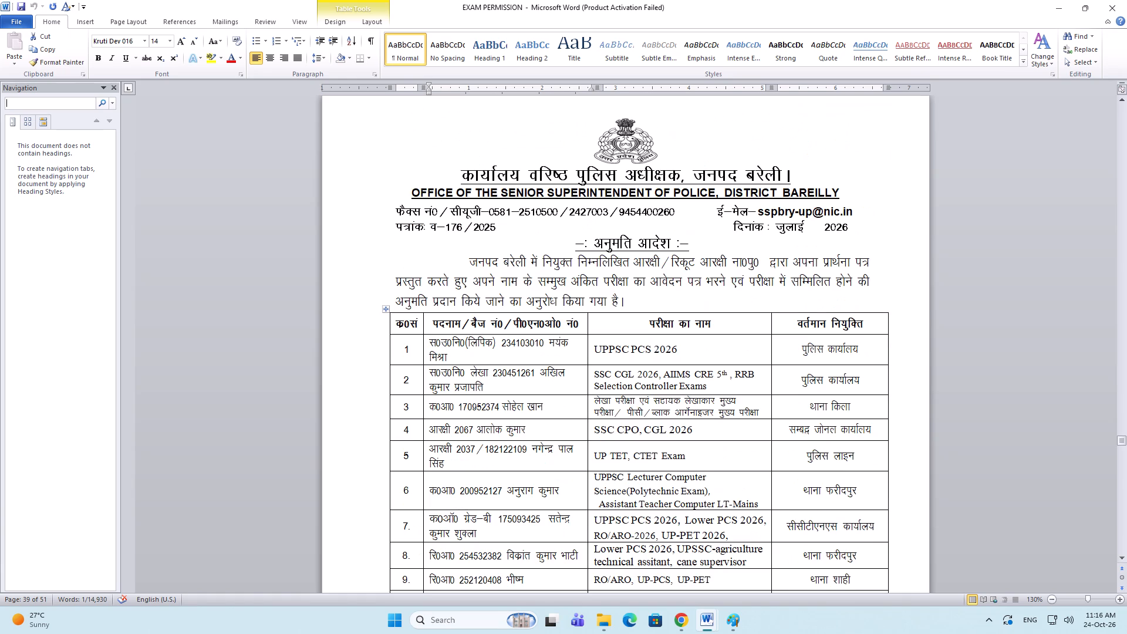
key("ctrl+f")
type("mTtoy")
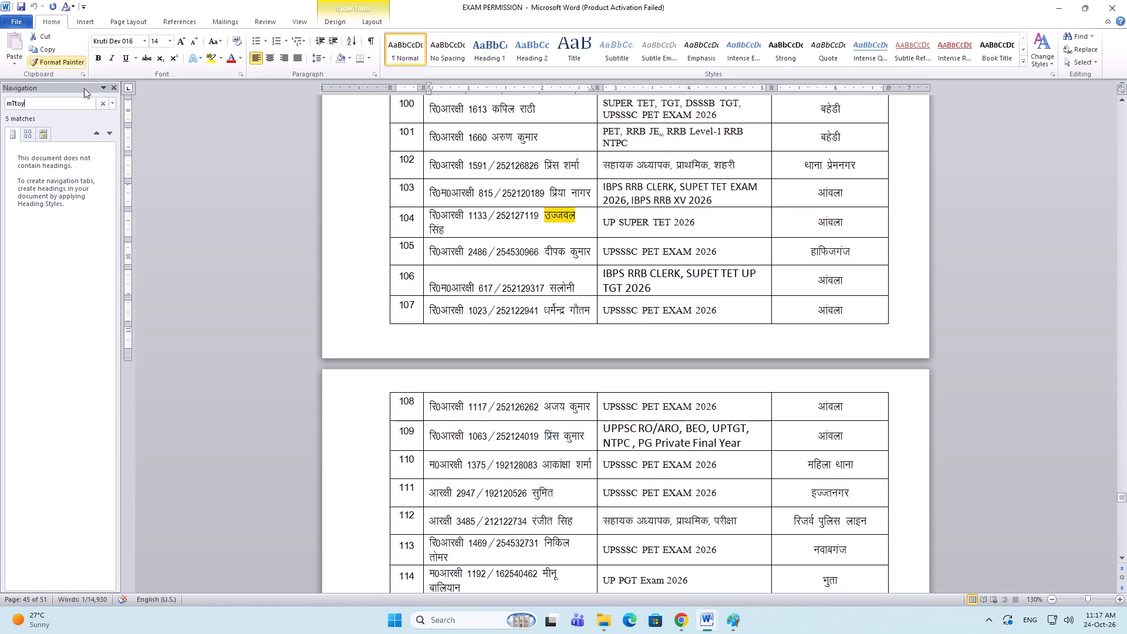
left_click(95, 129)
left_click(95, 129)
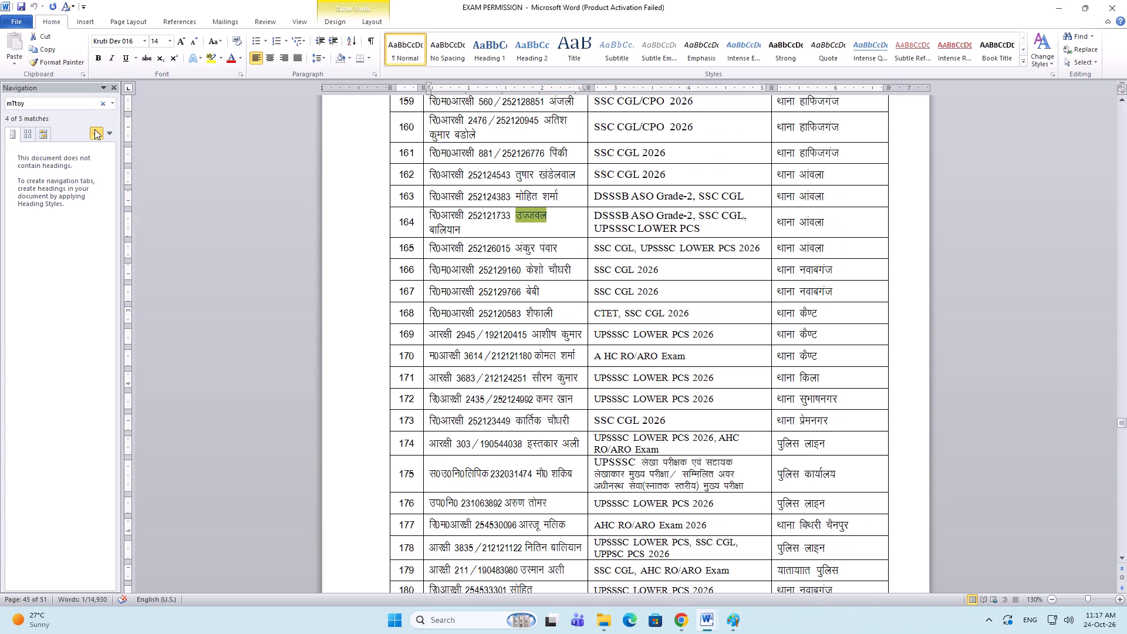
left_click(95, 129)
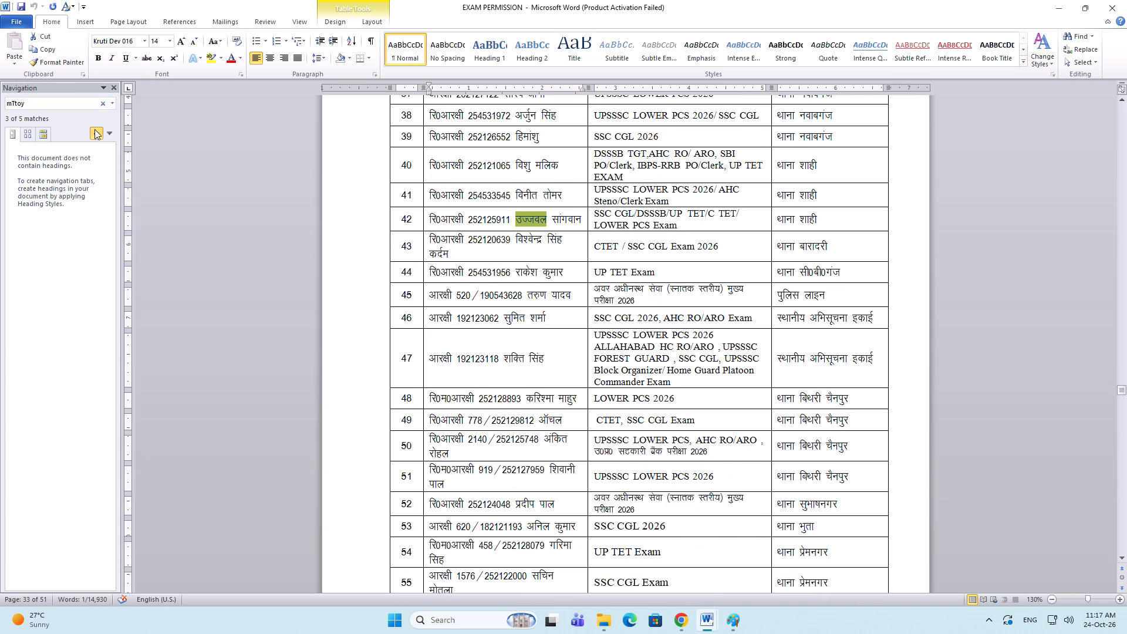
left_click(95, 129)
left_click(95, 129)
left_click(95, 129)
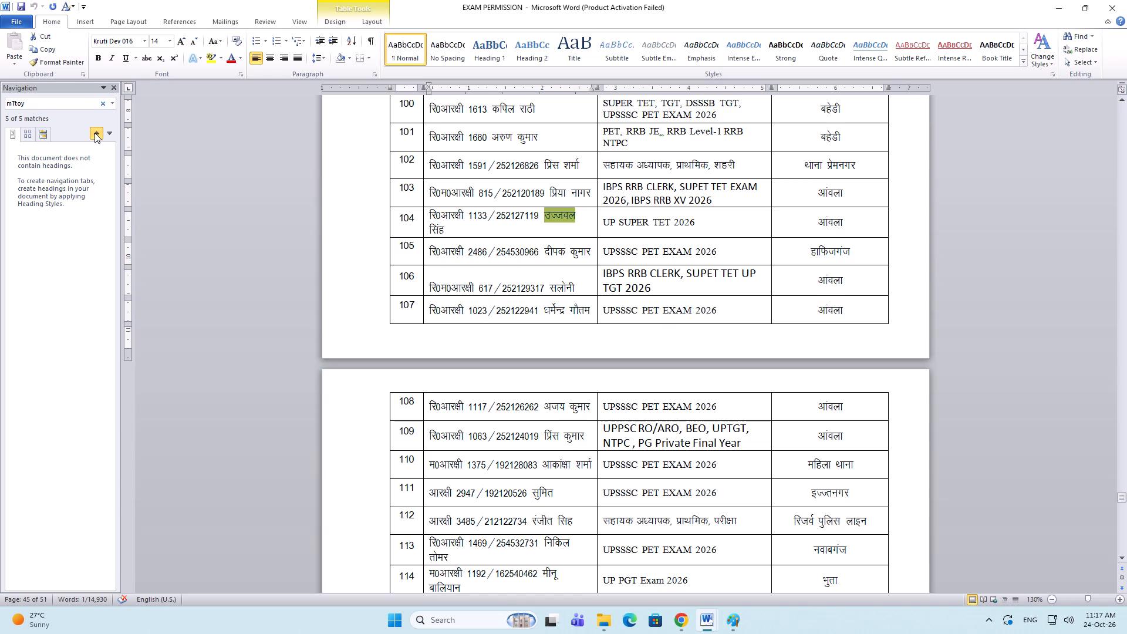
left_click(57, 104)
key("Delete")
key("Delete")
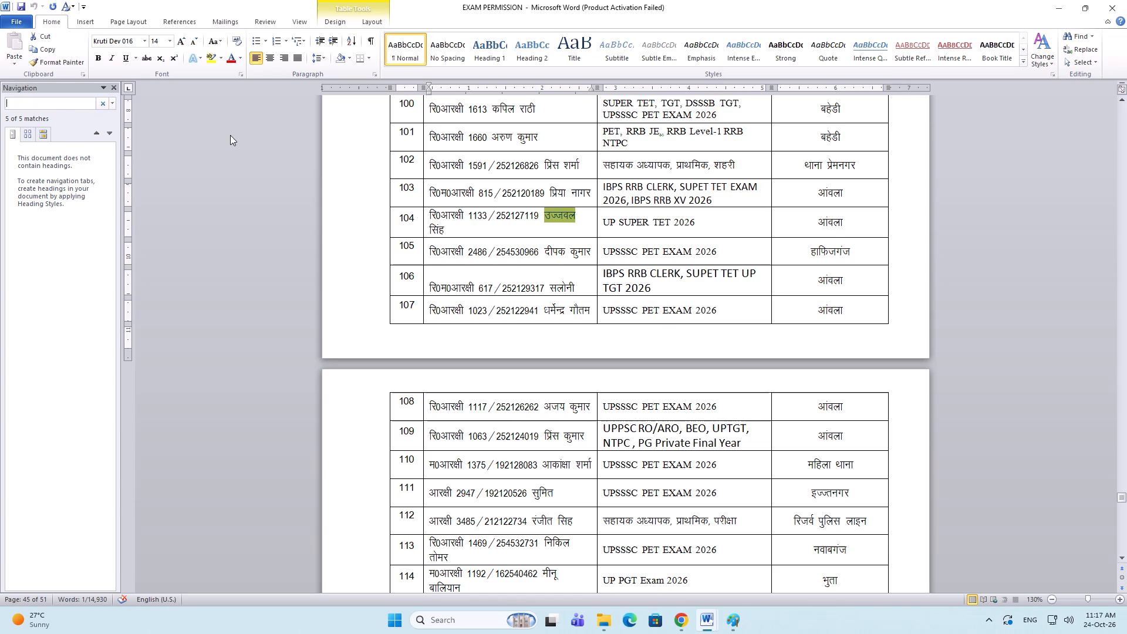
key("Delete")
key("Delete")
key("Delete")
key("Delete")
key("Delete")
key("Delete")
key("Delete")
key("Delete")
Look back through the October 2026 permission list to the start of the preceding July 2026 permission order.
scroll(230, 130, "up", 7)
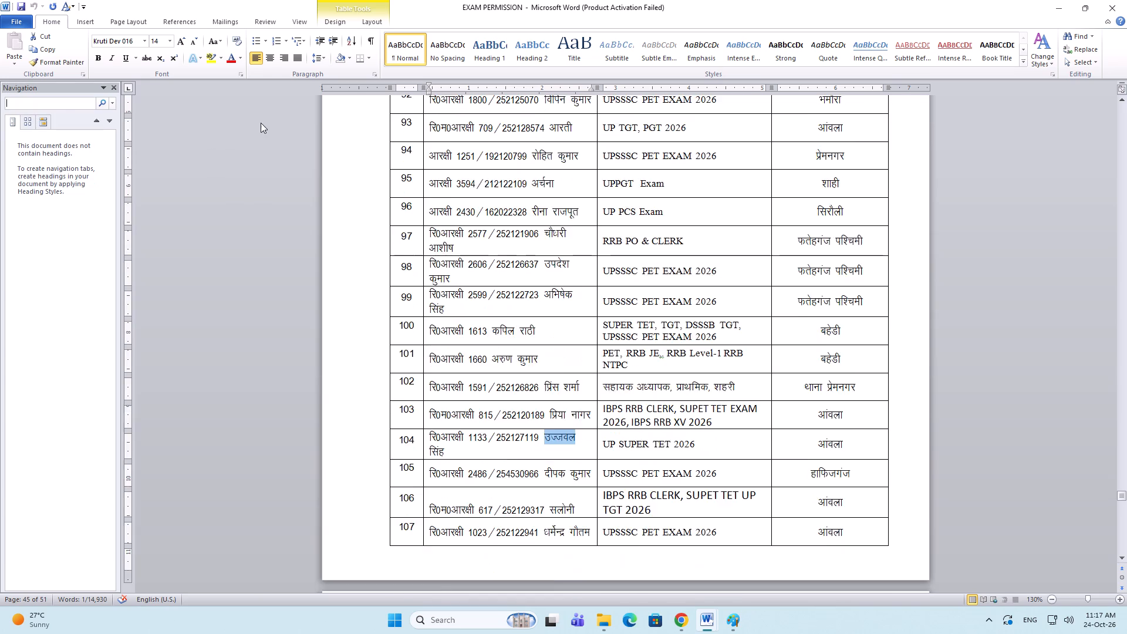
scroll(261, 123, "up", 11)
scroll(247, 157, "up", 19)
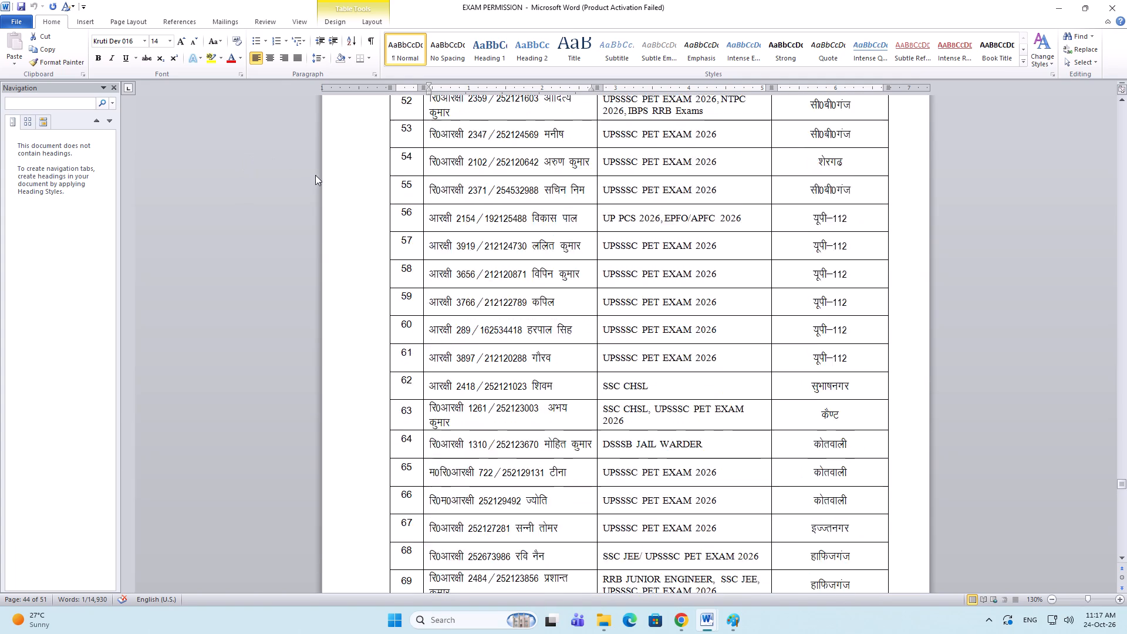
scroll(315, 175, "up", 19)
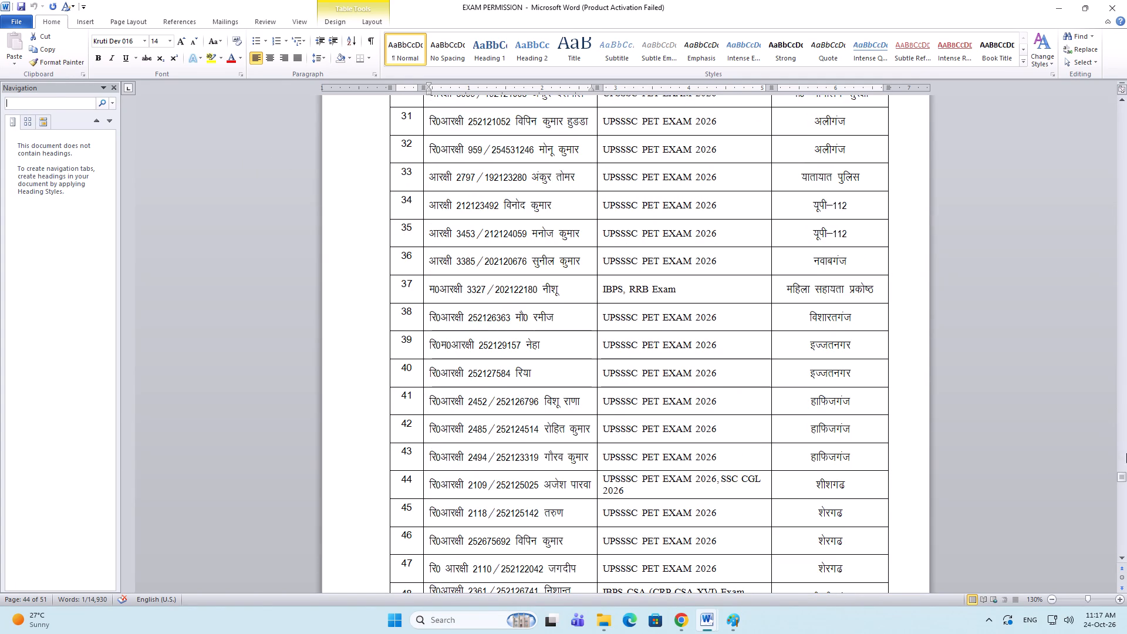
left_click_drag(1123, 475, 1126, 443)
scroll(626, 405, "down", 6)
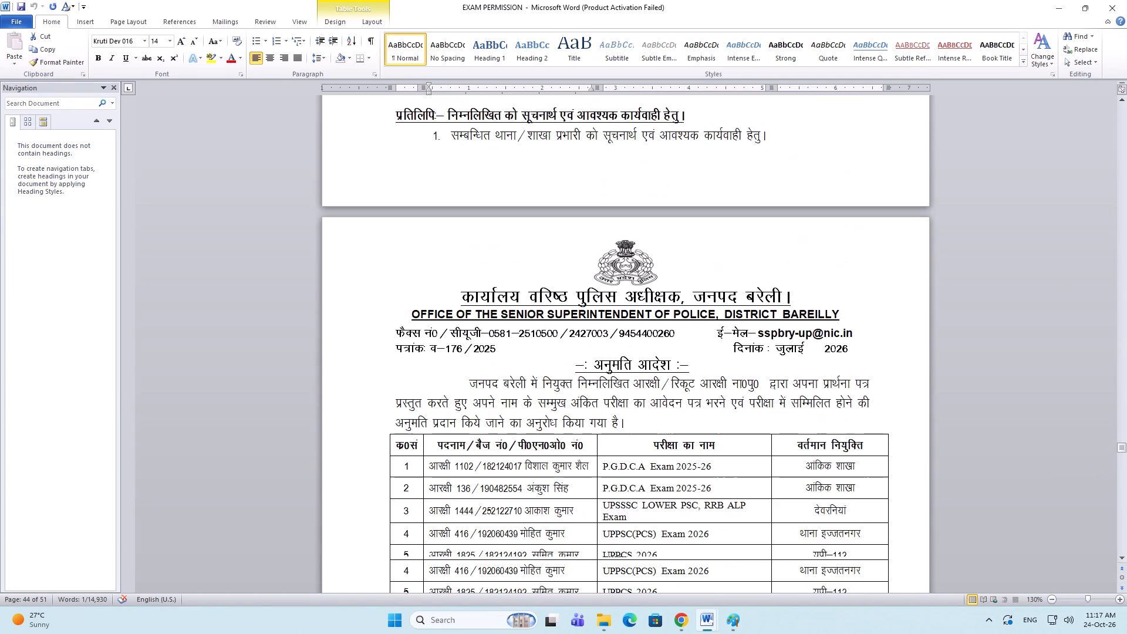
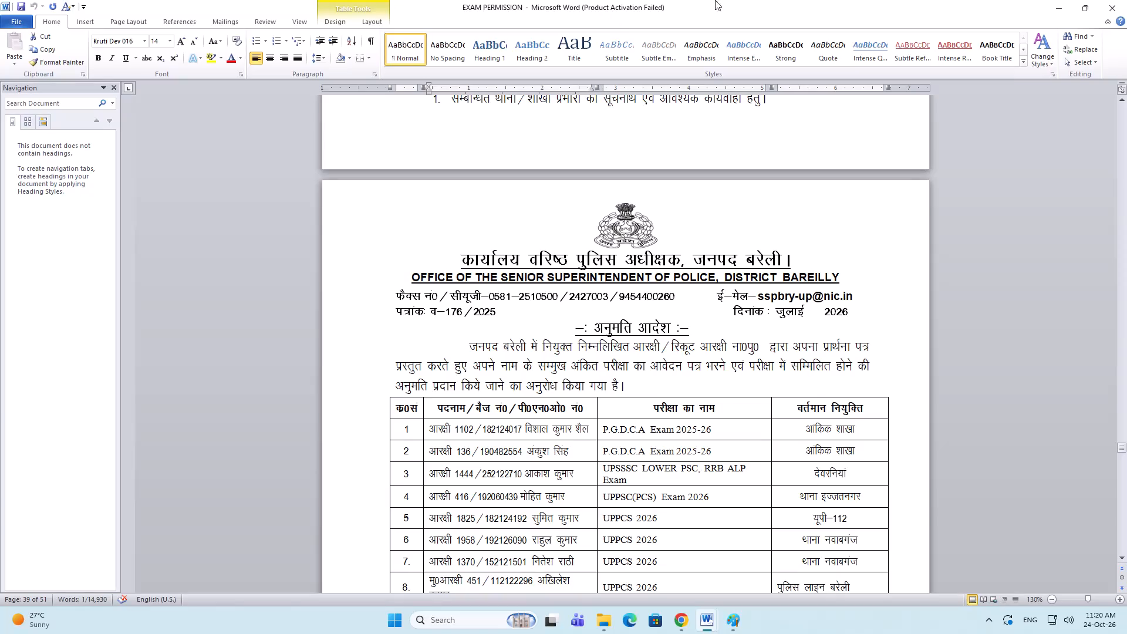
Close the EXAM PERMISSION document.
left_click(1114, 0)
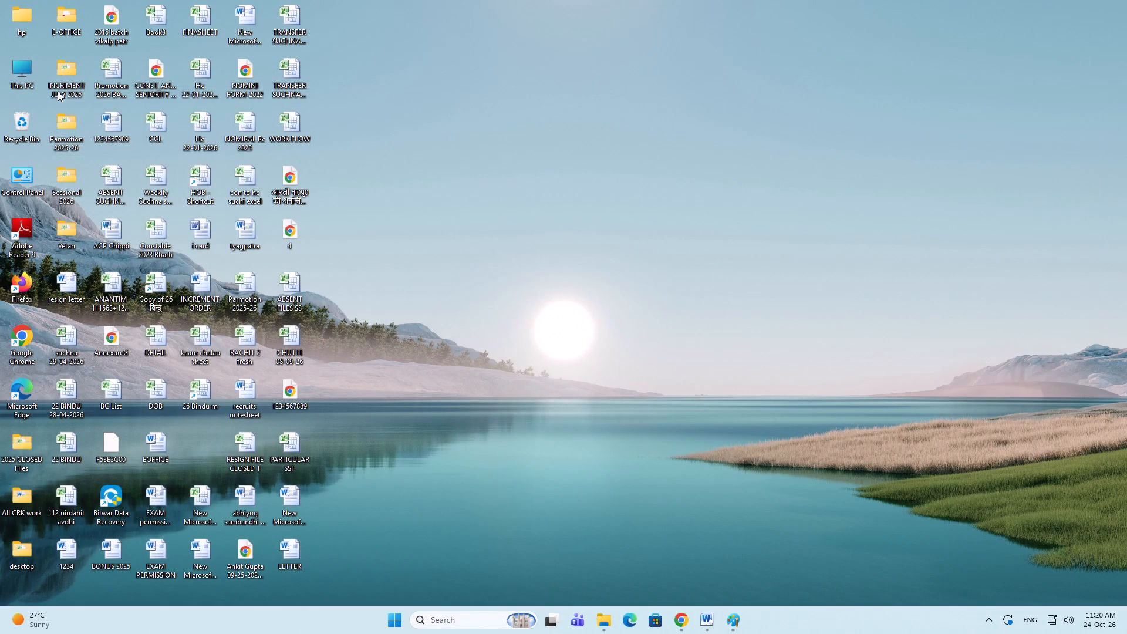
Open the 2016 BATCH 1ST ACP workbook from the INCRIMENT JULY 2026 desktop folder and dismiss the activation notice.
double_click(54, 76)
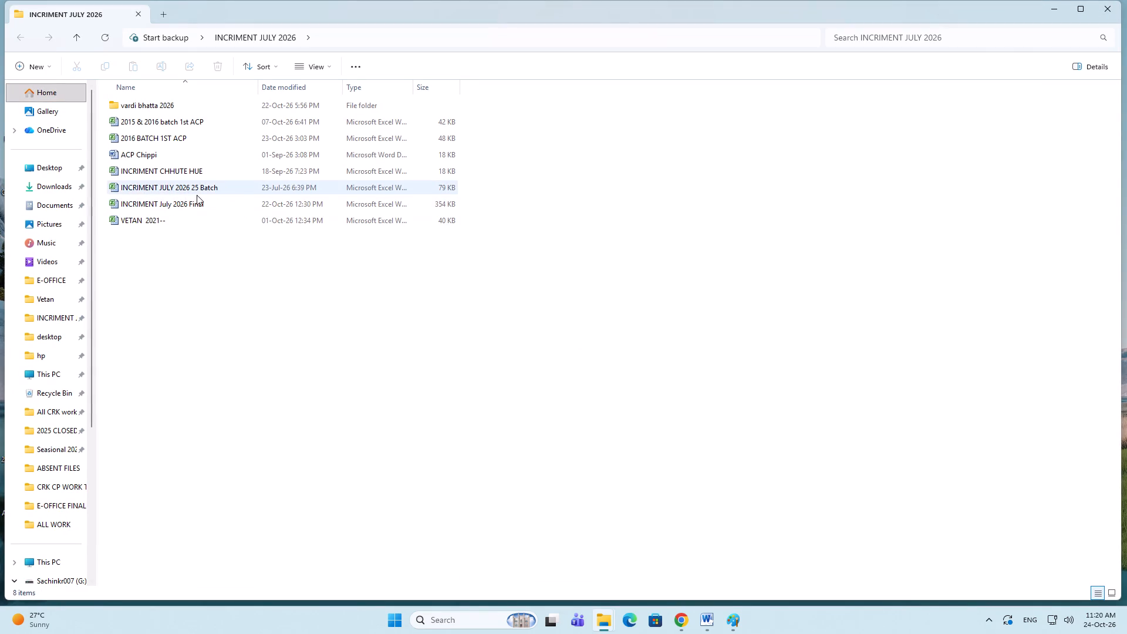
double_click(178, 140)
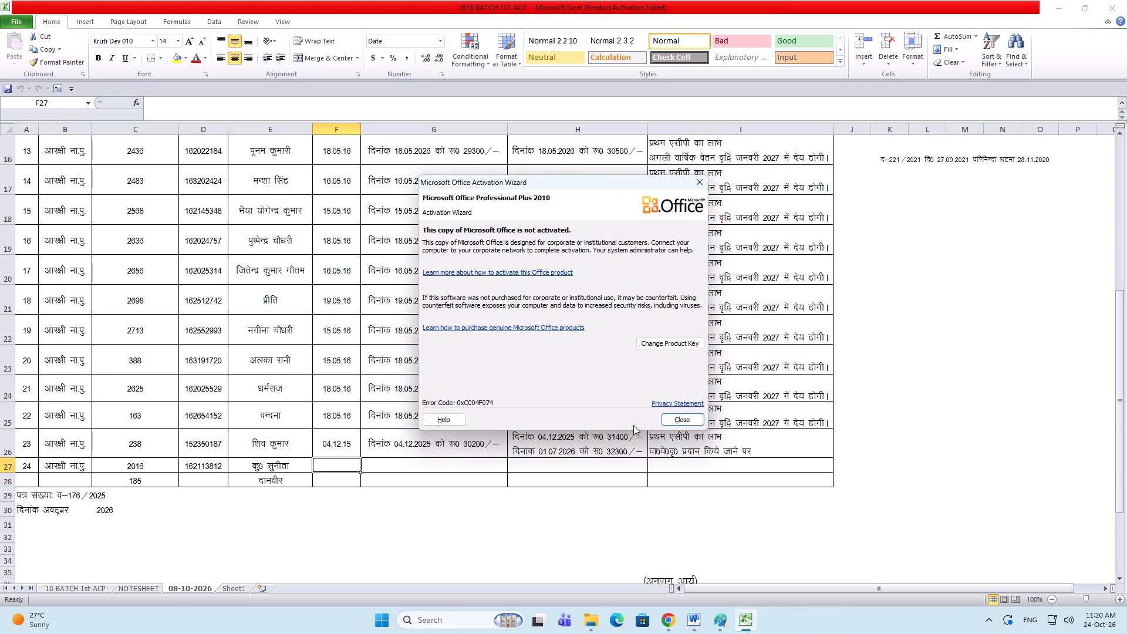
left_click(678, 418)
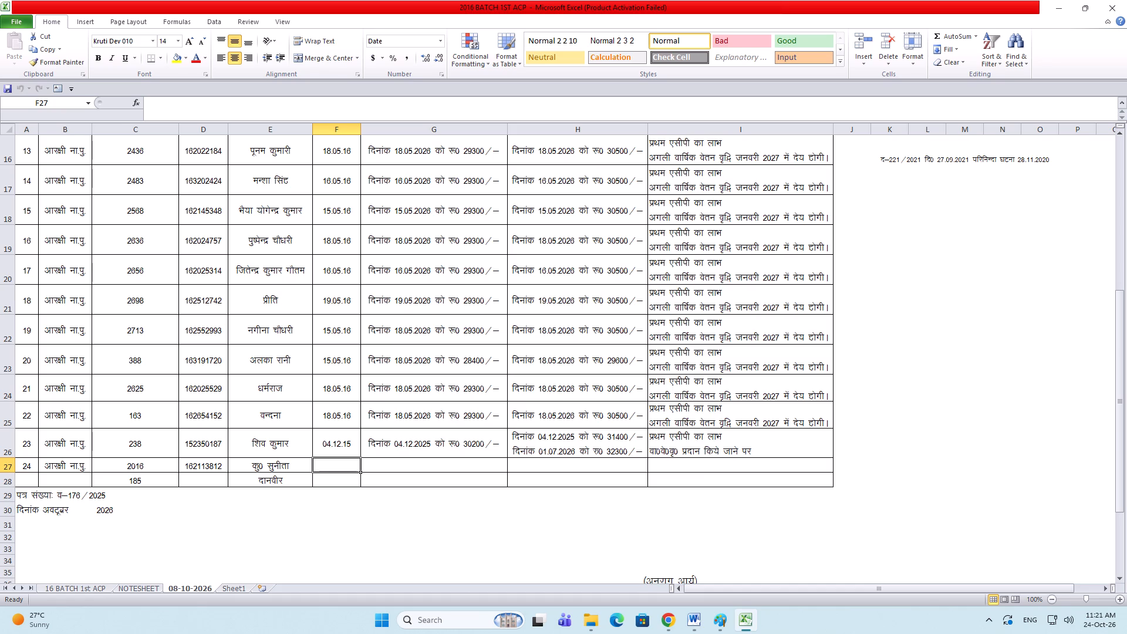
Increase the heights of rows 27 and 28 on the 08-10-2026 sheet to about 29 points and save the workbook.
left_click_drag(5, 473, 4, 481)
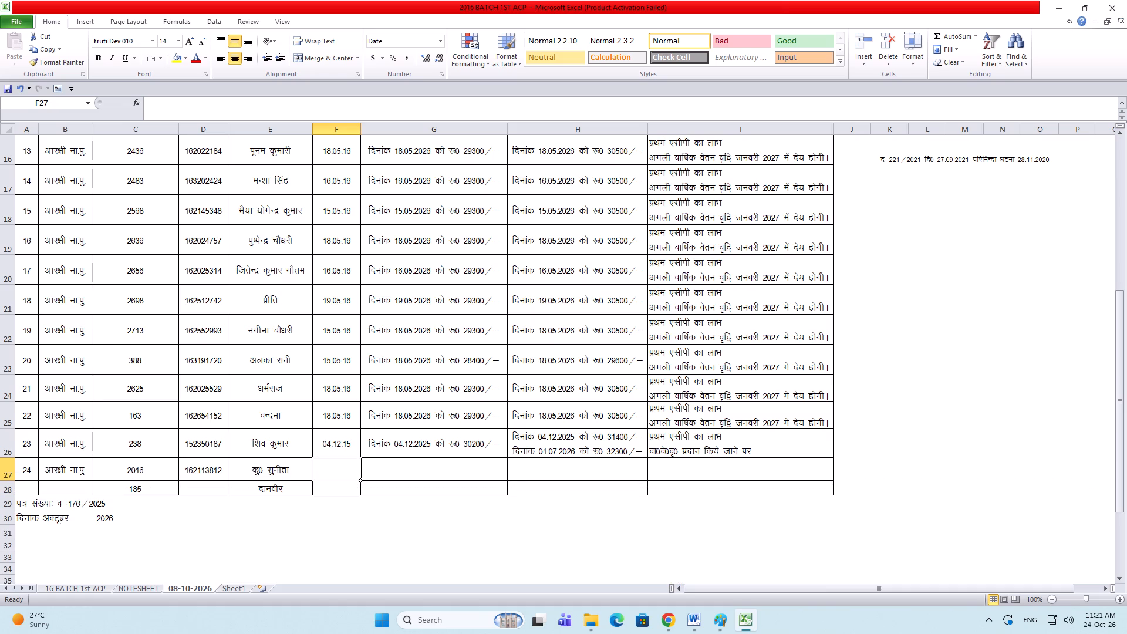
left_click_drag(7, 495, 7, 504)
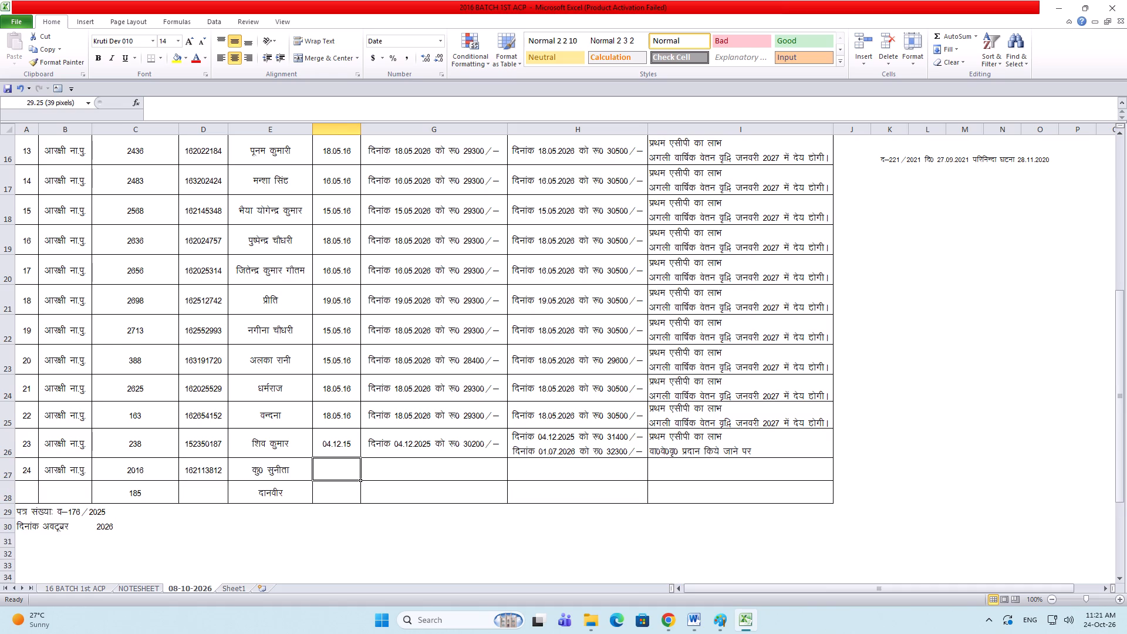
left_click(205, 483)
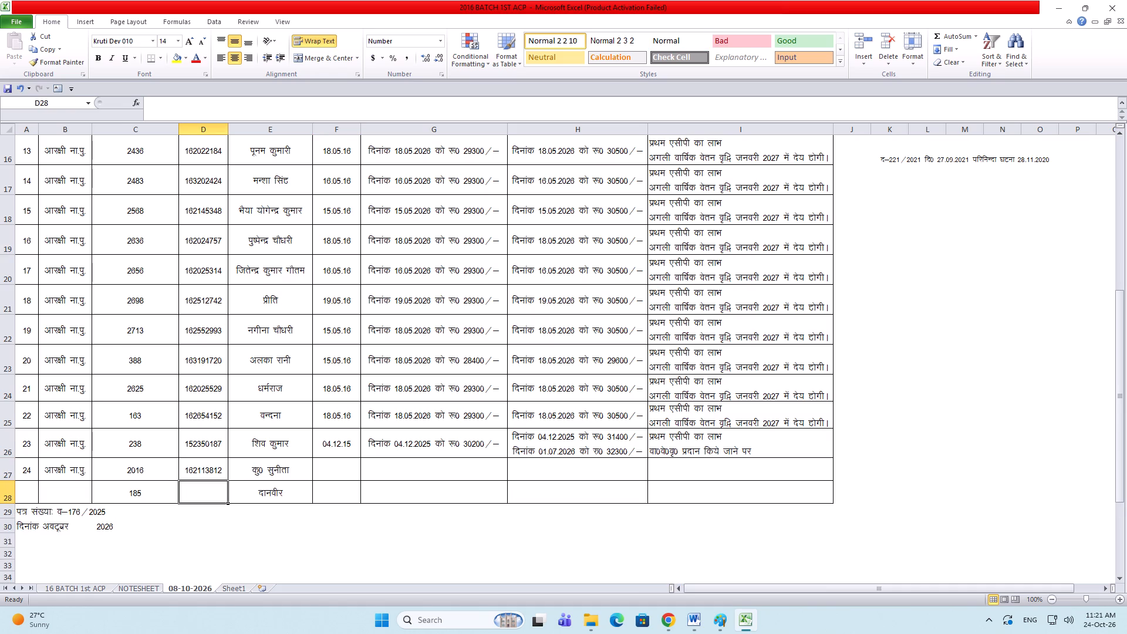
triple_click(9, 92)
triple_click(9, 92)
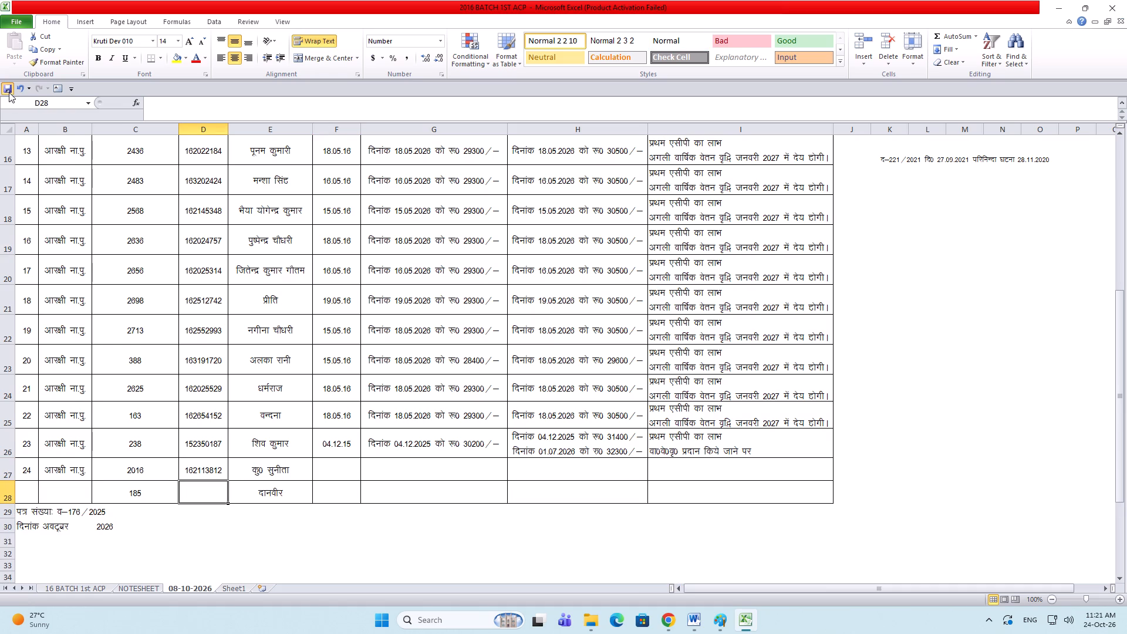
left_click(9, 92)
Select the empty date cell F27 in the row of constable 2016.
left_click(330, 466)
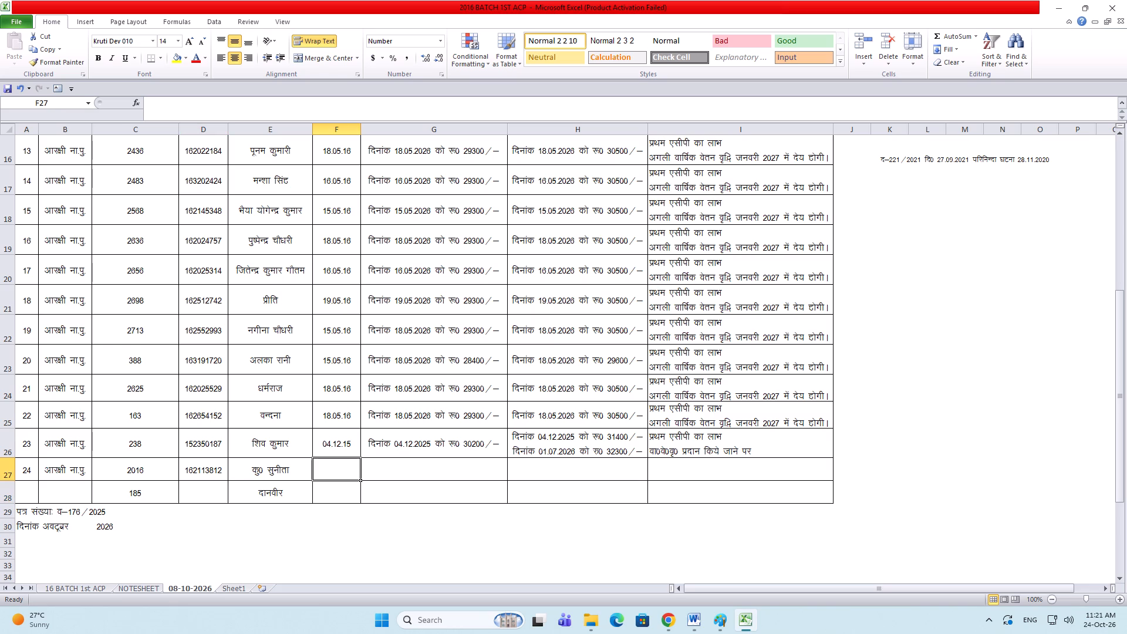
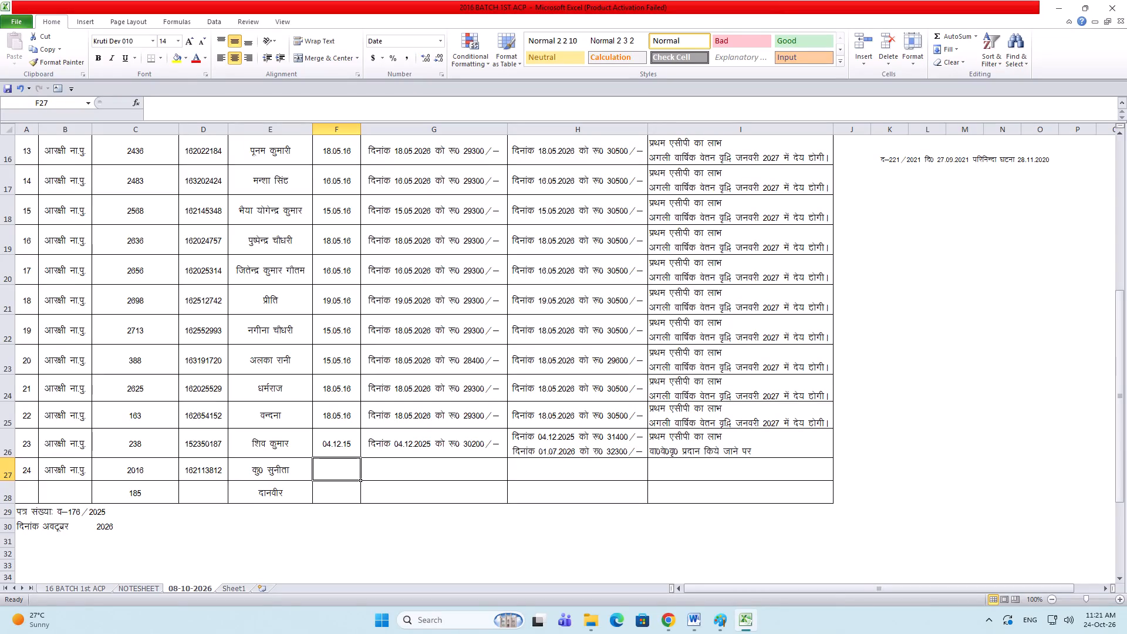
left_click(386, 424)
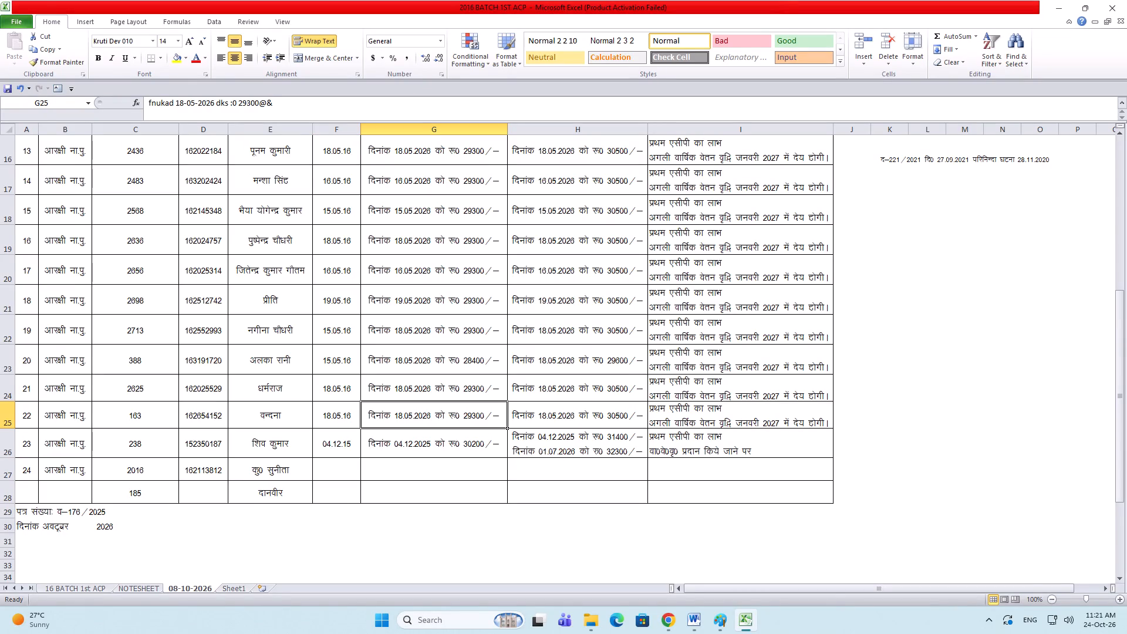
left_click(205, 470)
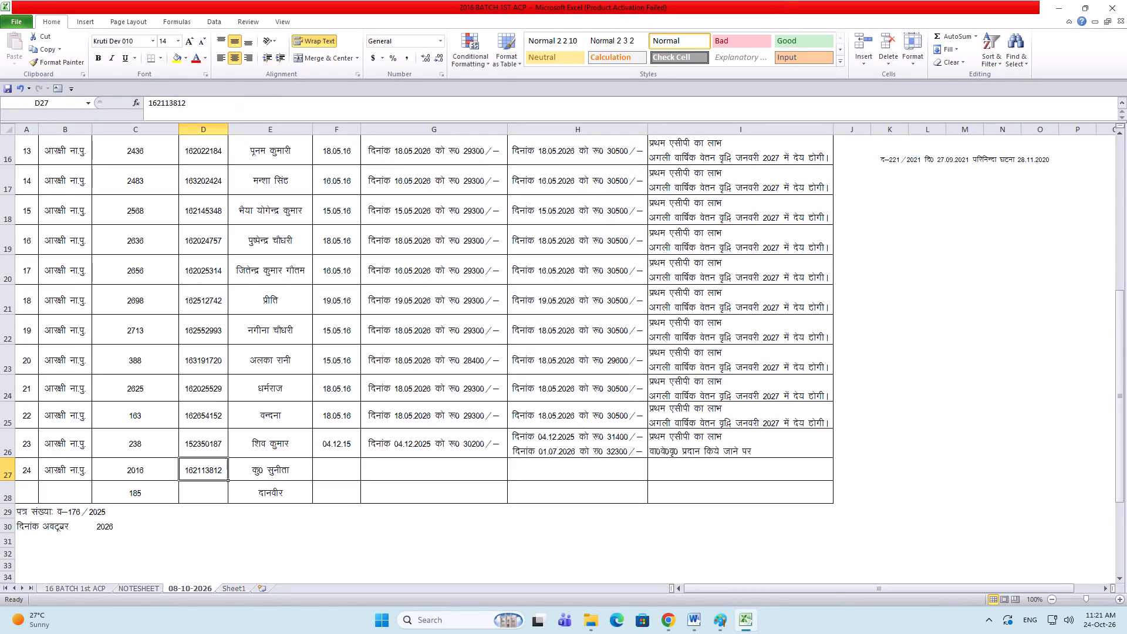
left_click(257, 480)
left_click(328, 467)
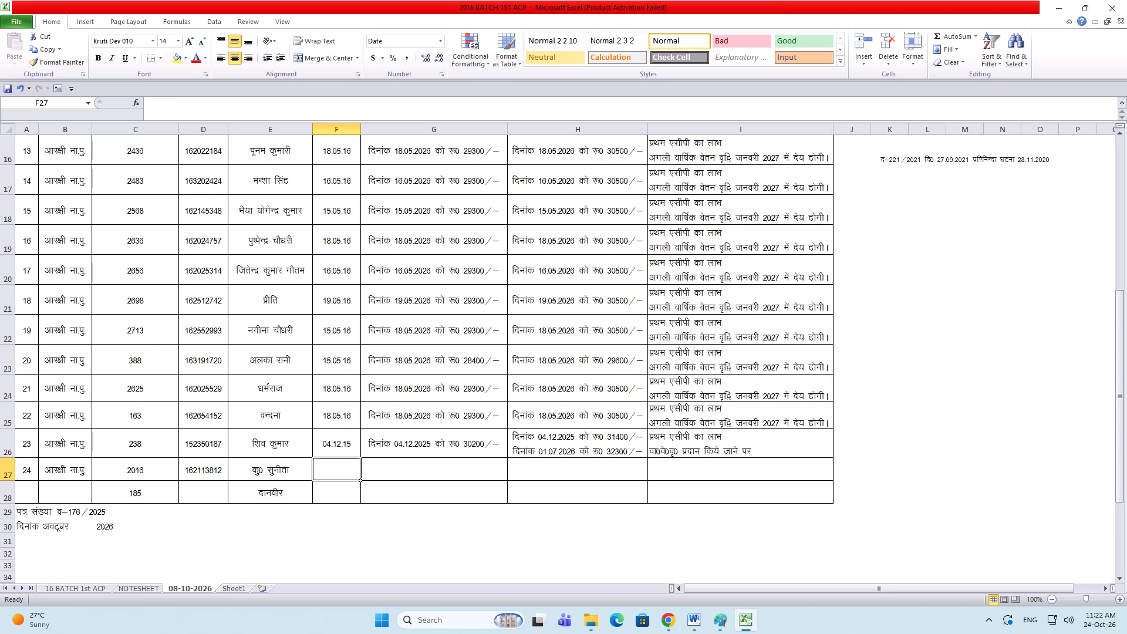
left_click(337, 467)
Correct the fourth digit of the personnel number in D27 to 0 on the 08-10-2026 sheet.
double_click(200, 467)
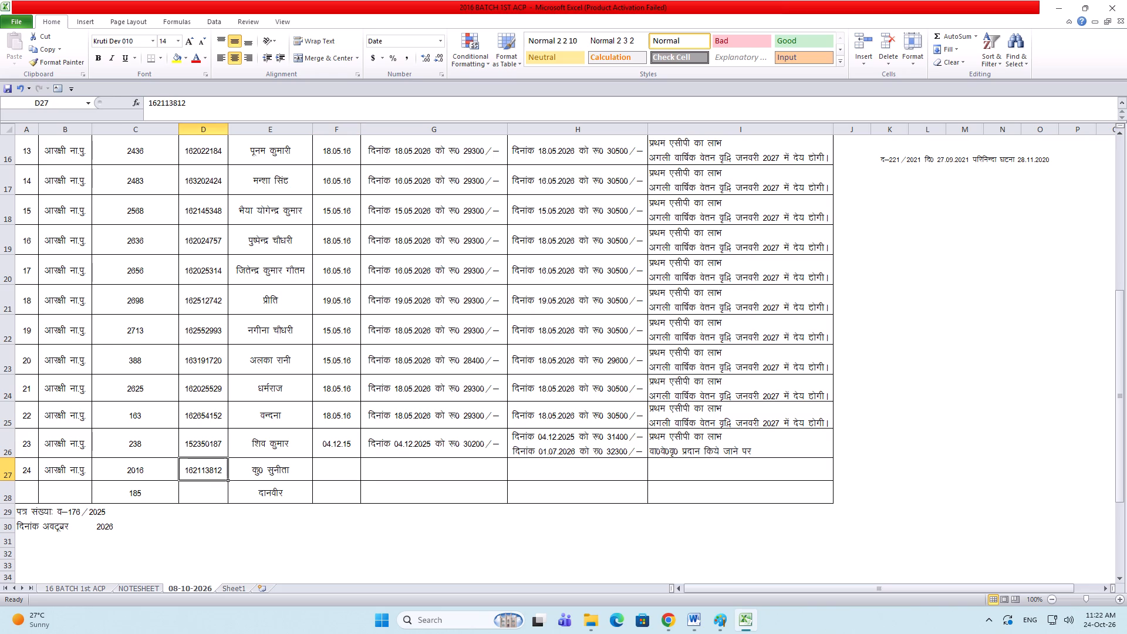
key("BackSpace")
key("0")
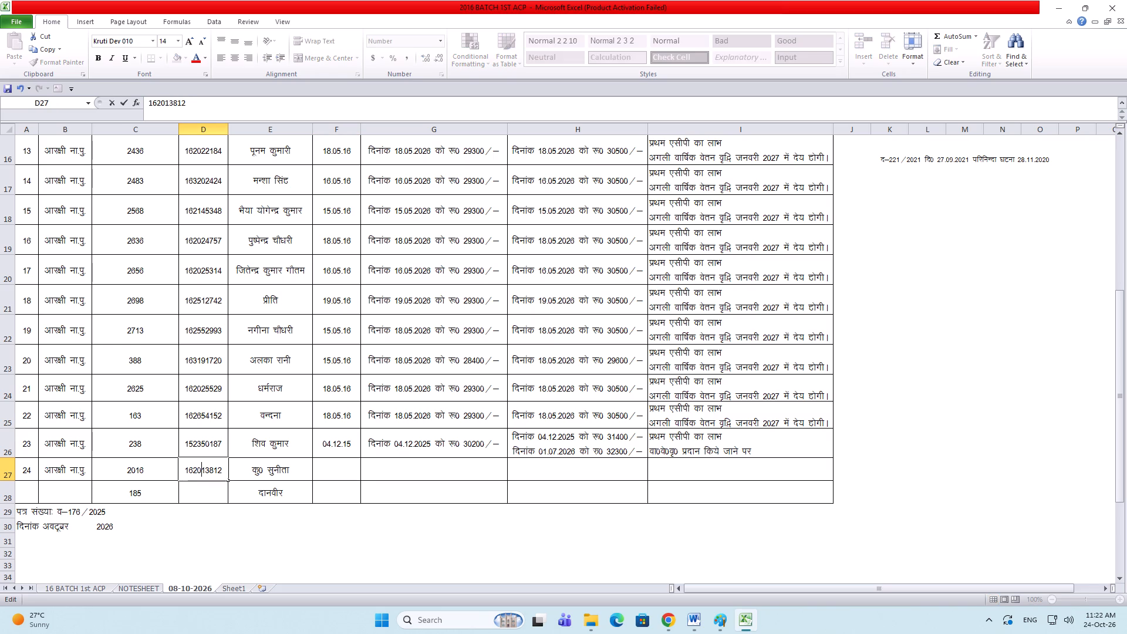
left_click(333, 464)
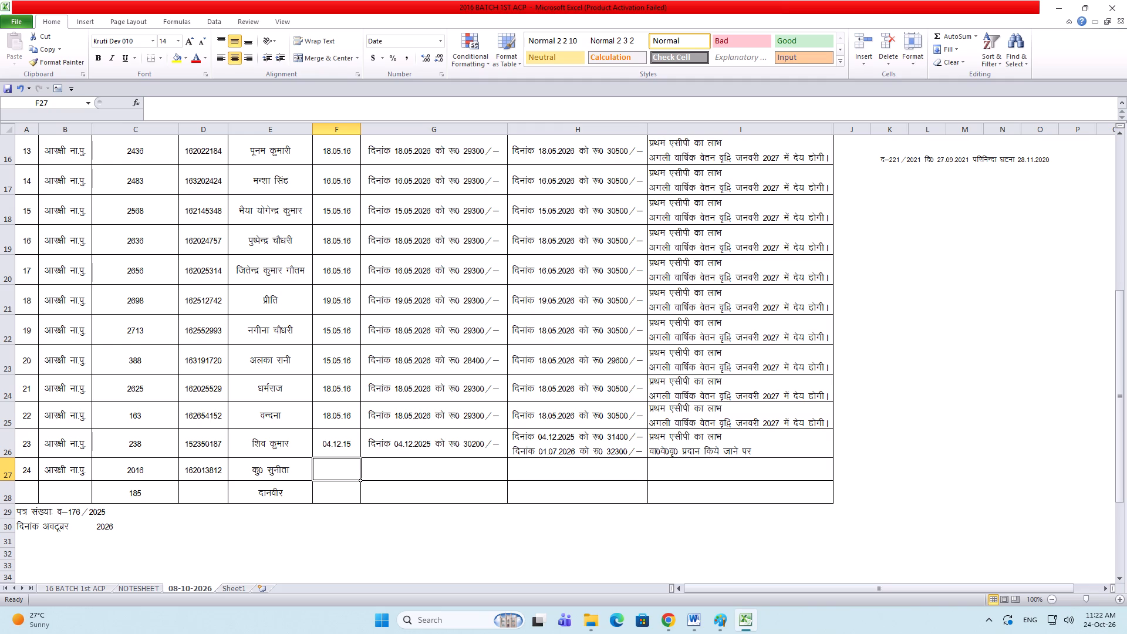
Copy the pay and first ACP remark entries from G25:I25 into G27:I27 for constable 2016.
left_click_drag(465, 420, 683, 414)
key("ctrl+c")
key("ctrl+c")
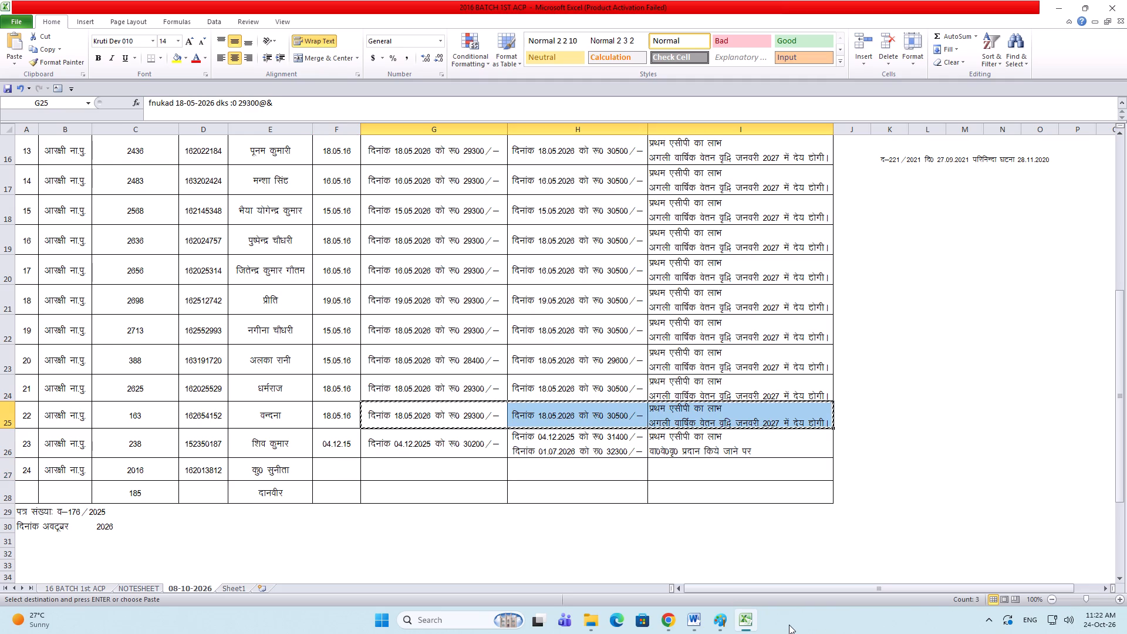
left_click(429, 475)
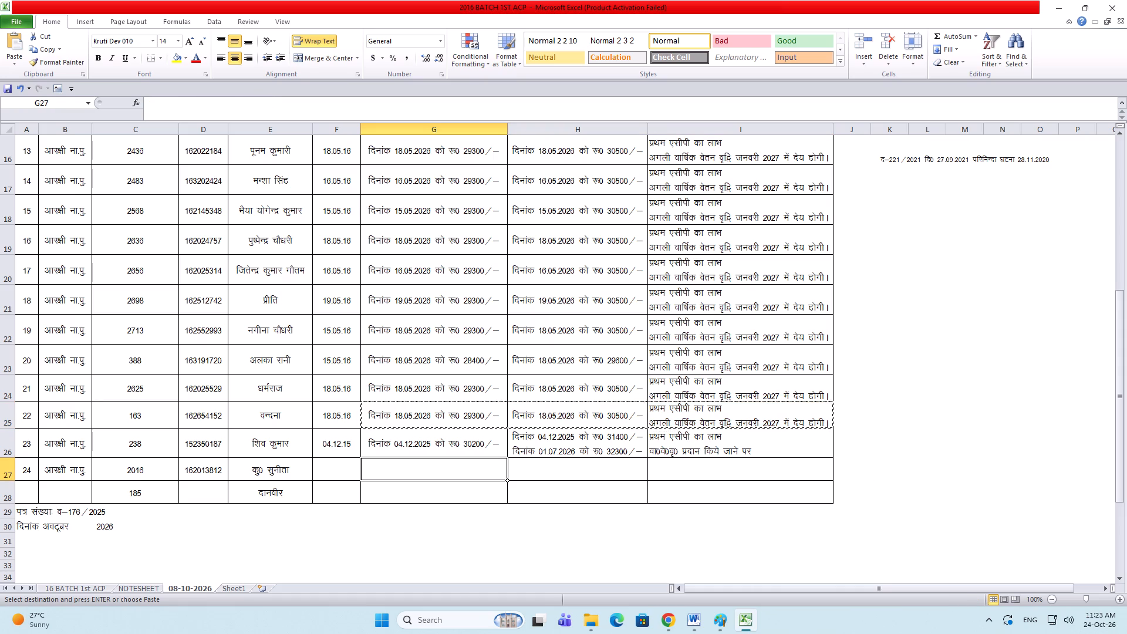
key("ctrl+v")
left_click(329, 470)
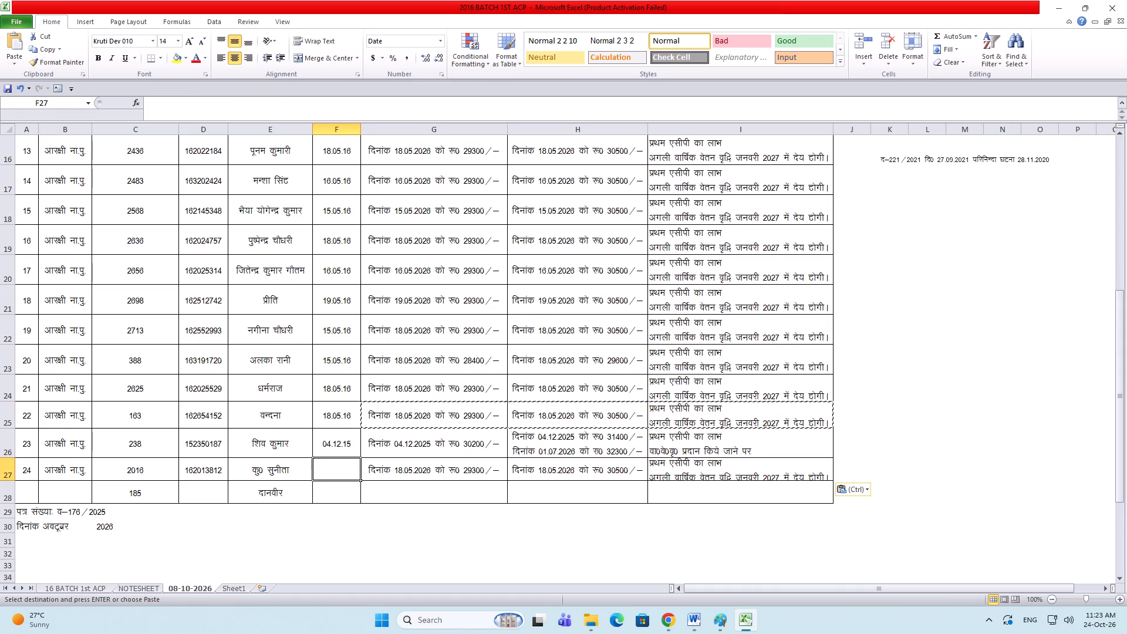
Copy the personnel number from D27, switch to Chrome and search Google for "nominal roll".
left_click(190, 468)
key("ctrl+c")
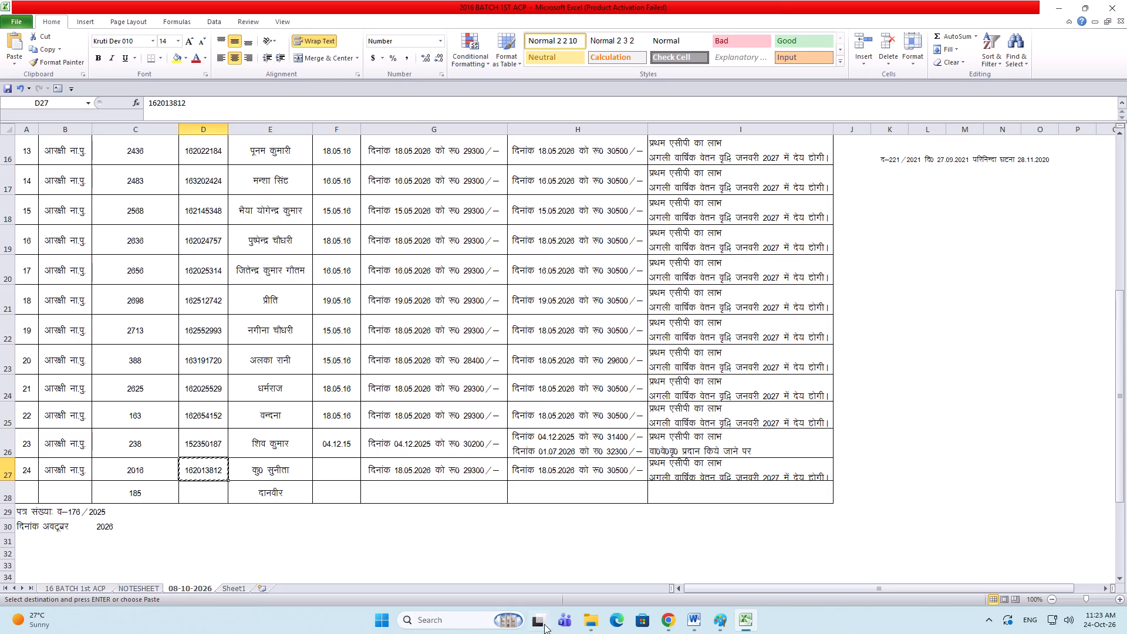
left_click(672, 627)
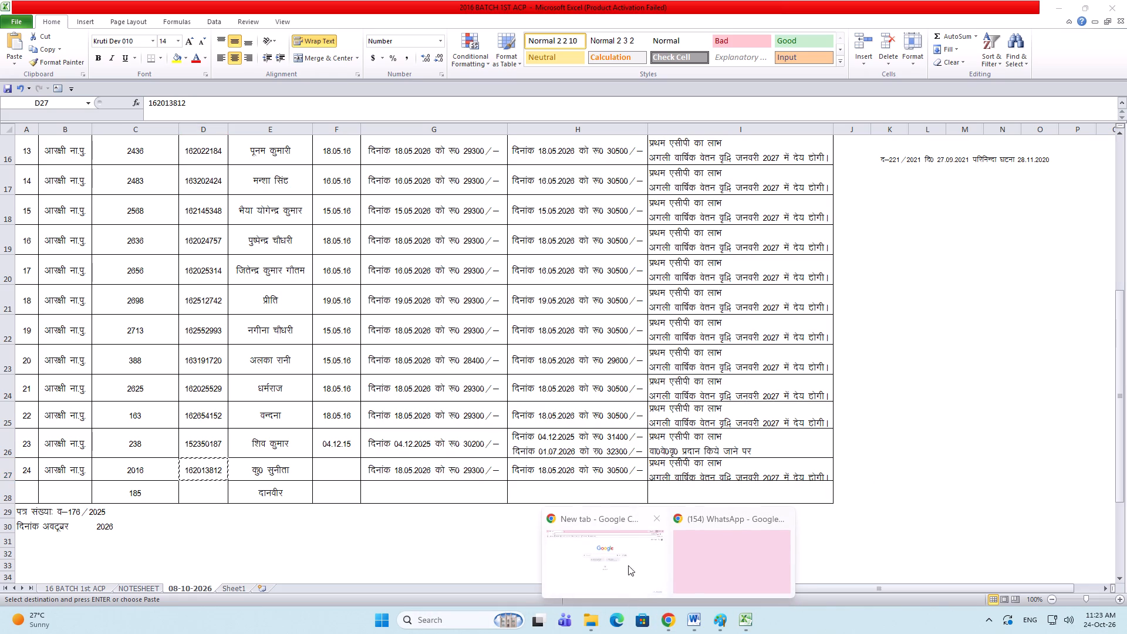
left_click(628, 549)
left_click(402, 234)
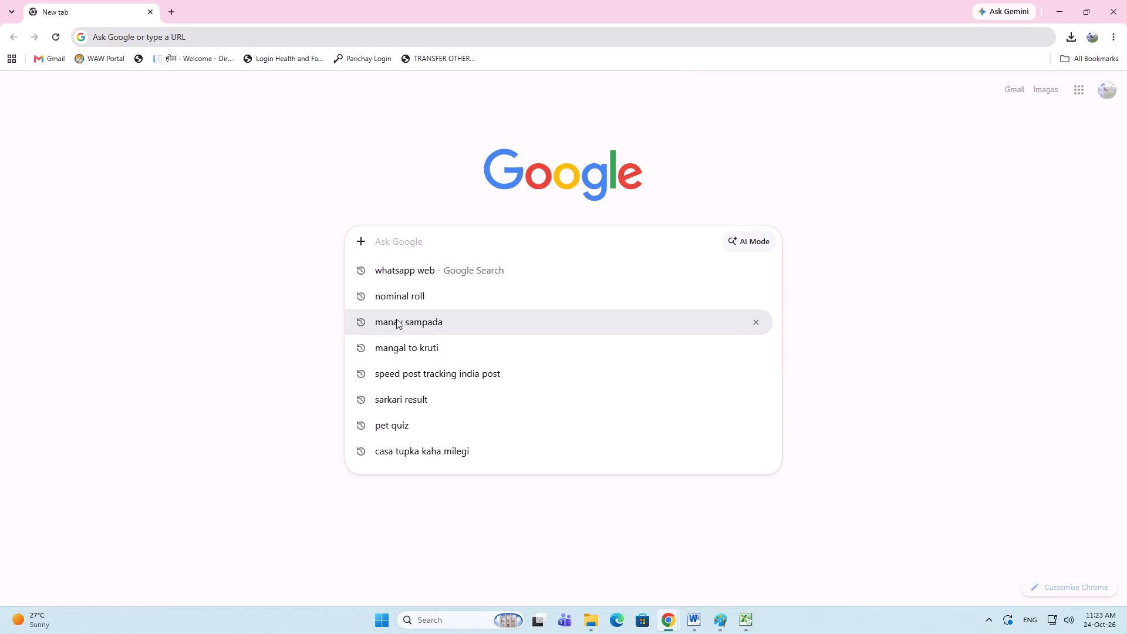
left_click(394, 296)
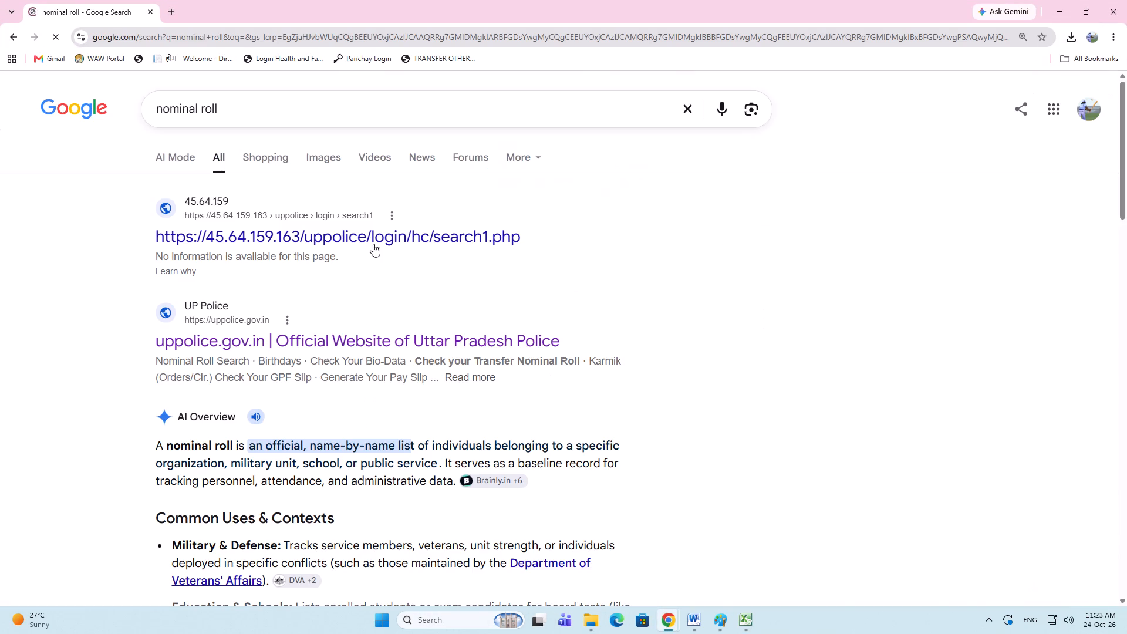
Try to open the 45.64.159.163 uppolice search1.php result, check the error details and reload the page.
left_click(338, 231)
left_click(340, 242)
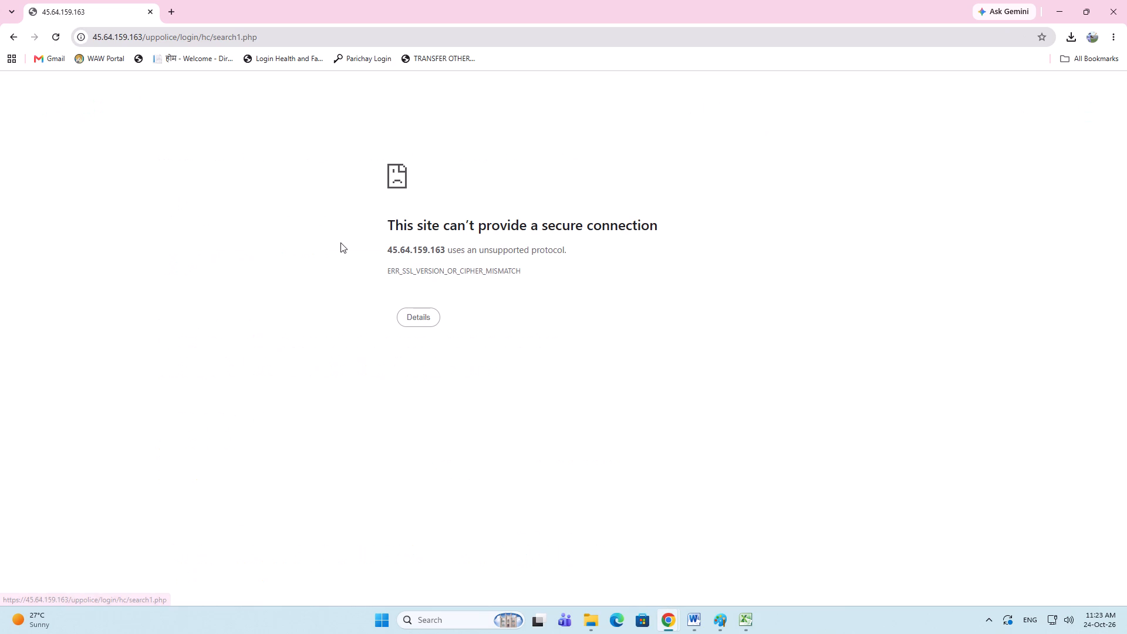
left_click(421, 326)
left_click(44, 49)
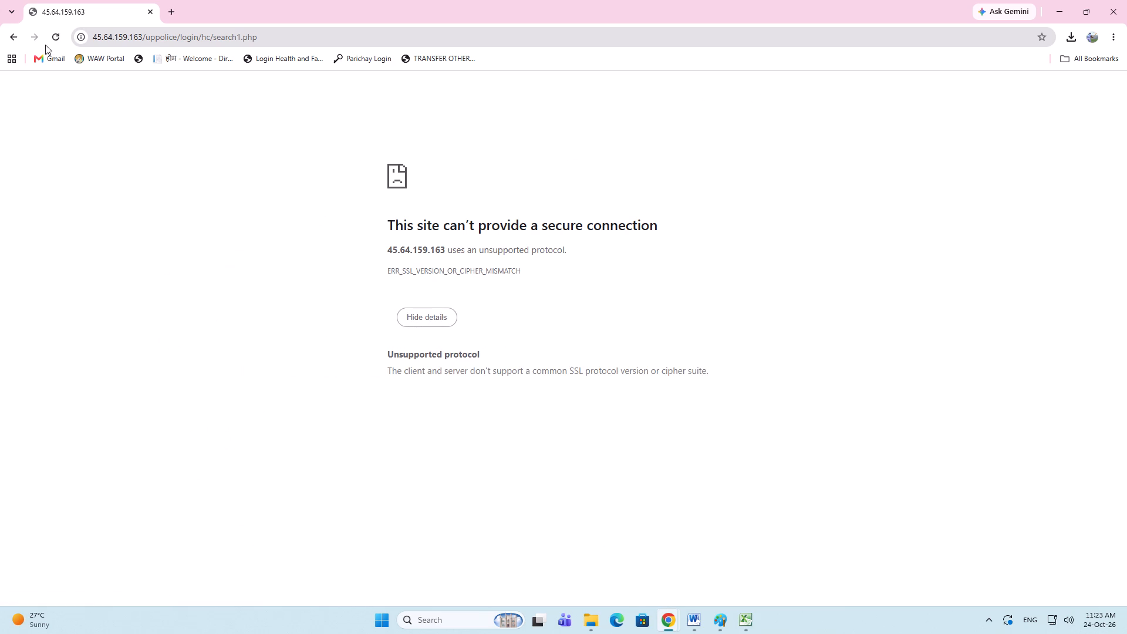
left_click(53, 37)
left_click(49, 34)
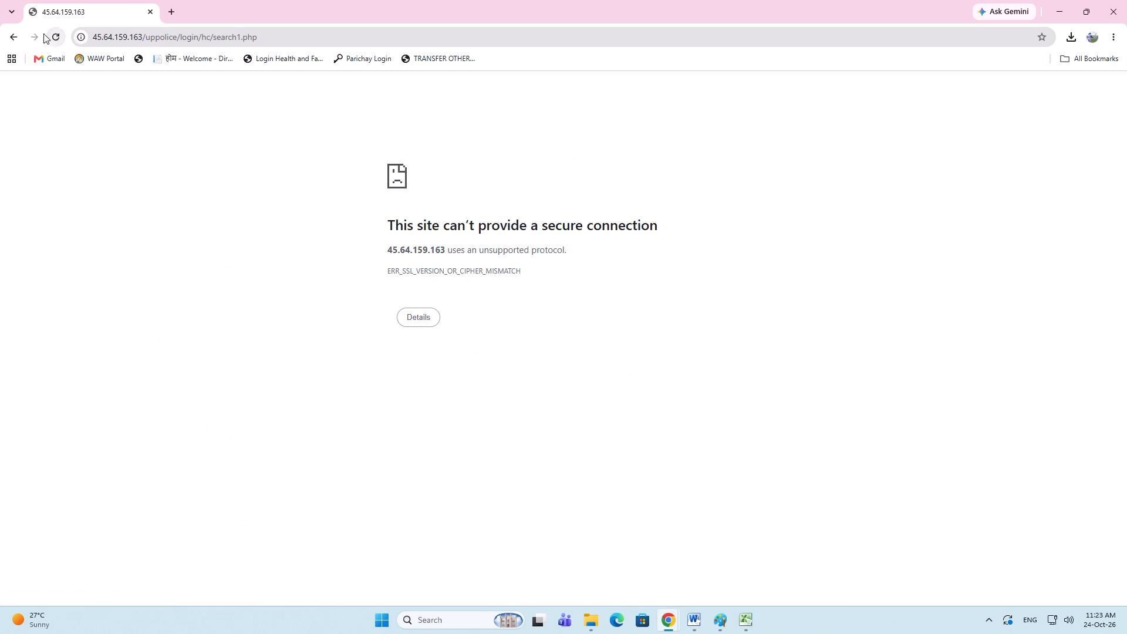
Return to the search results and try to open the Nominal Roll Search page on uppolice.gov.in.
left_click(11, 39)
left_click(179, 238)
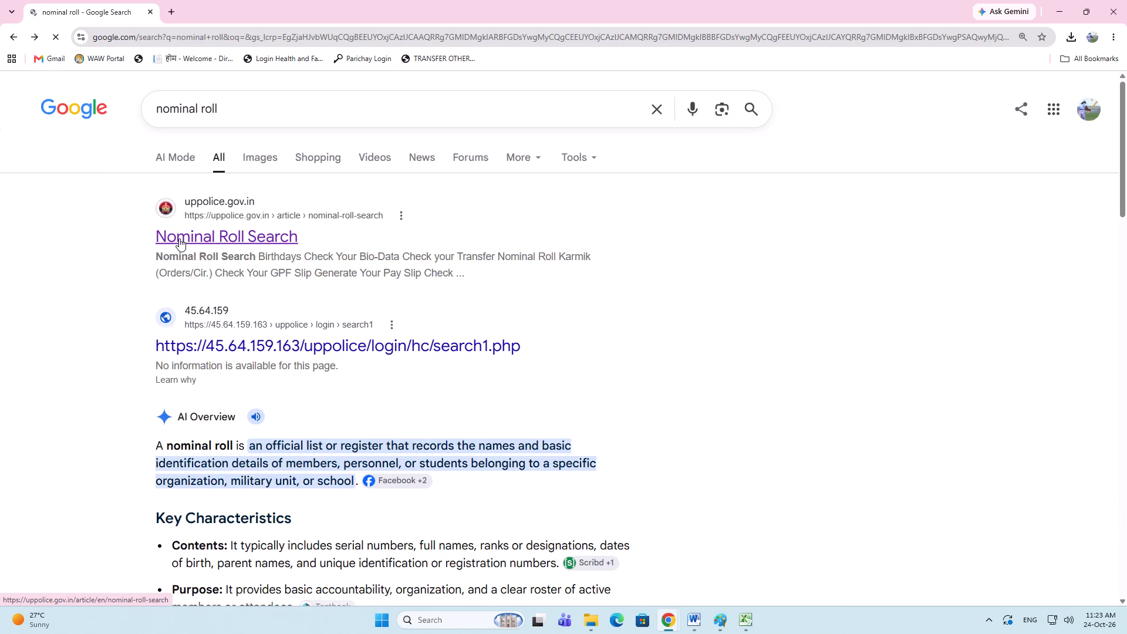
left_click(238, 241)
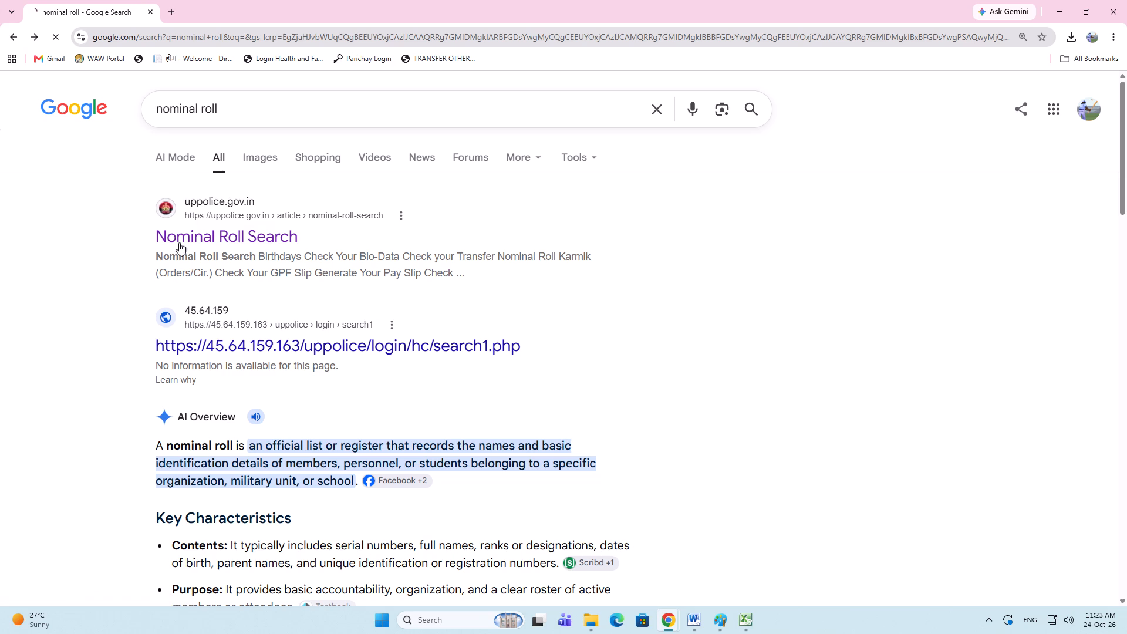
left_click(226, 235)
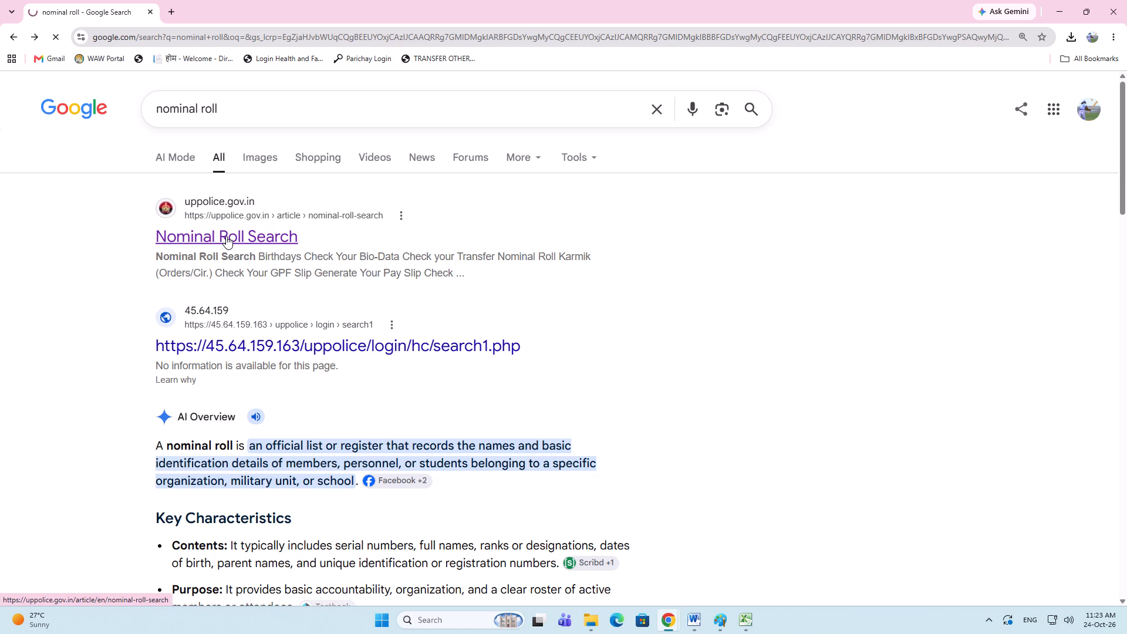
double_click(226, 236)
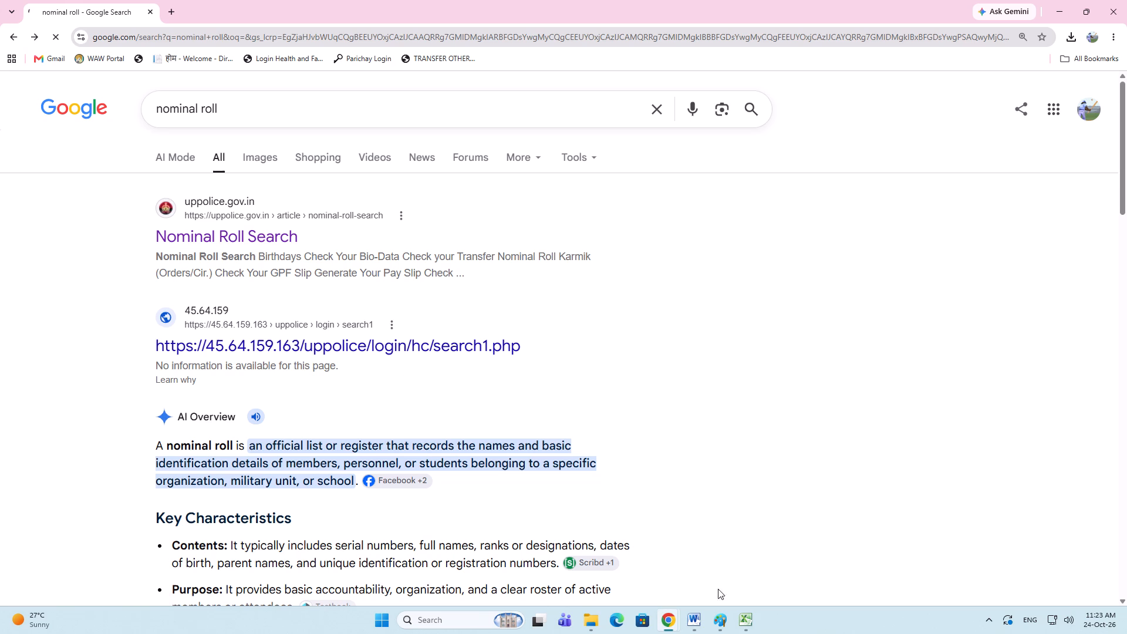
Open the recent Excel workbook "absent to PE Total file" and minimise Chrome.
right_click(744, 620)
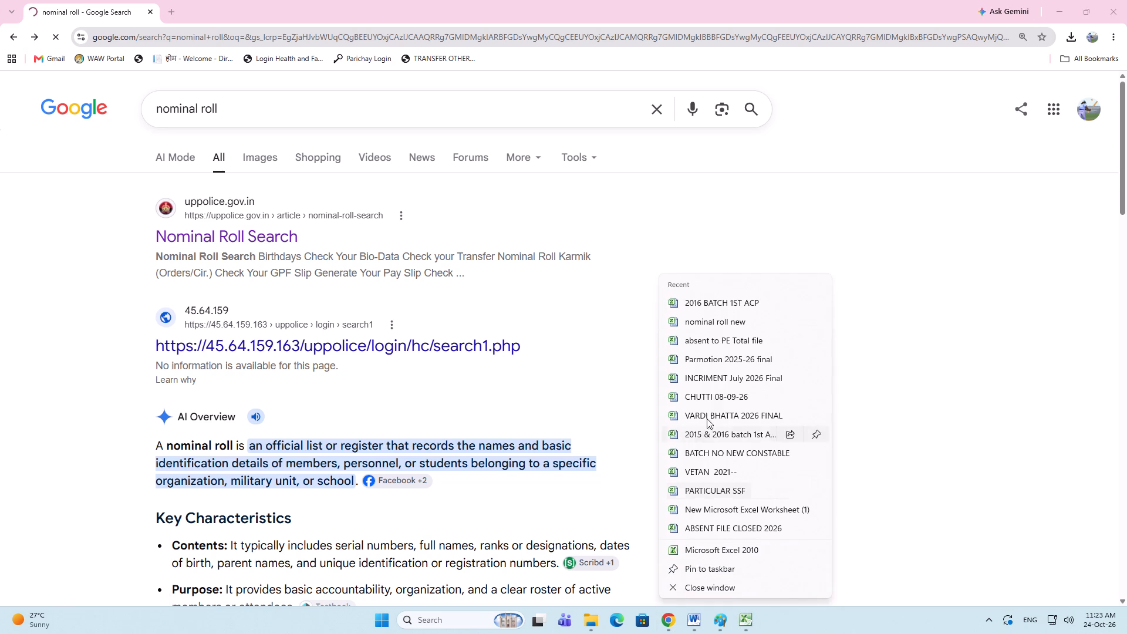
left_click(706, 346)
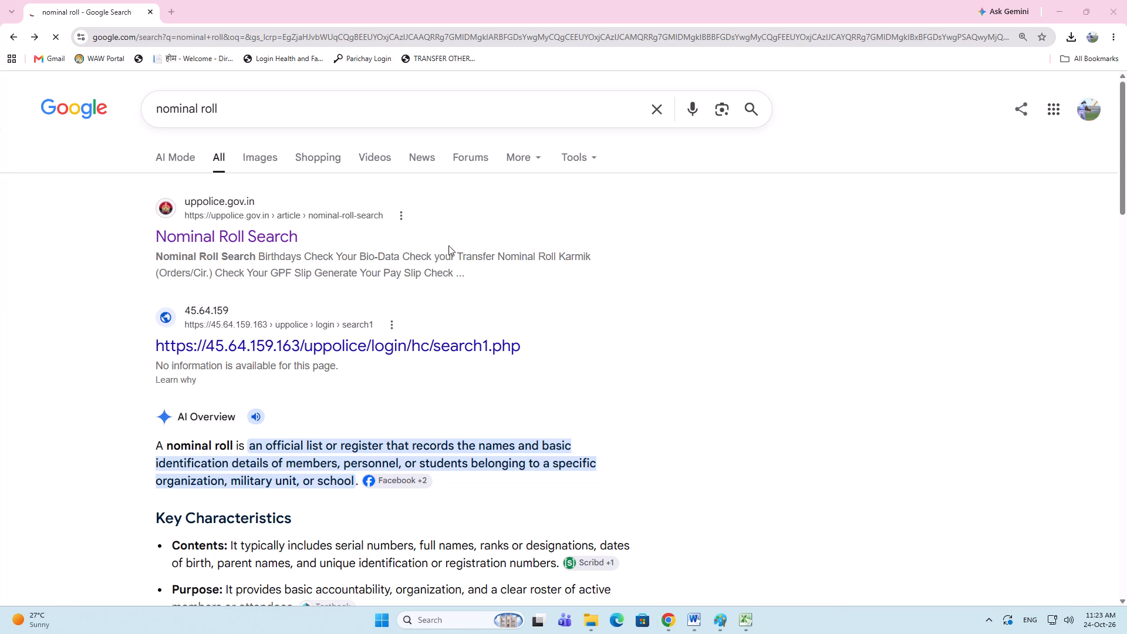
left_click(1055, 5)
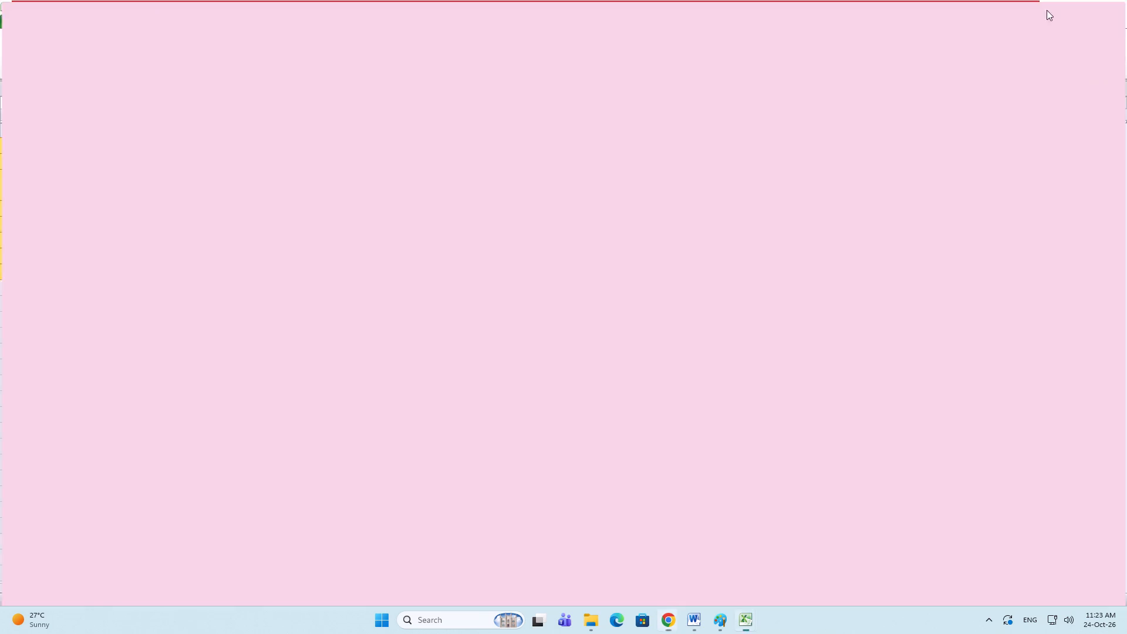
Print only the selected table A1:G8 of the 06-04-2025 sheet on the Brother DCP-B7535DW printer and save the workbook.
key("ctrl+p")
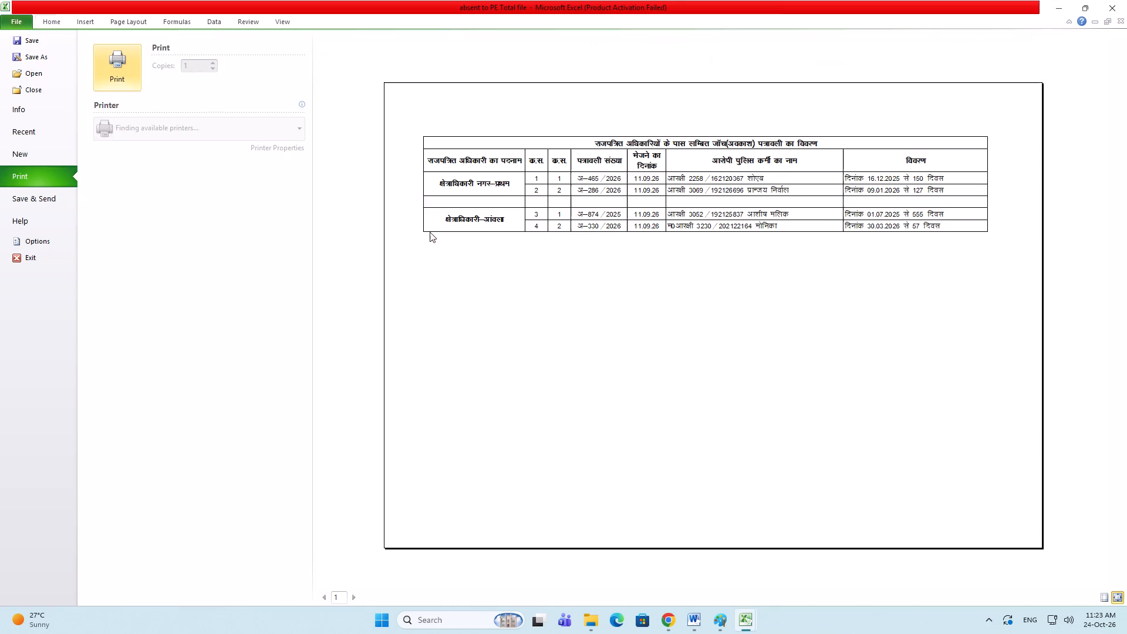
left_click(130, 184)
left_click(157, 250)
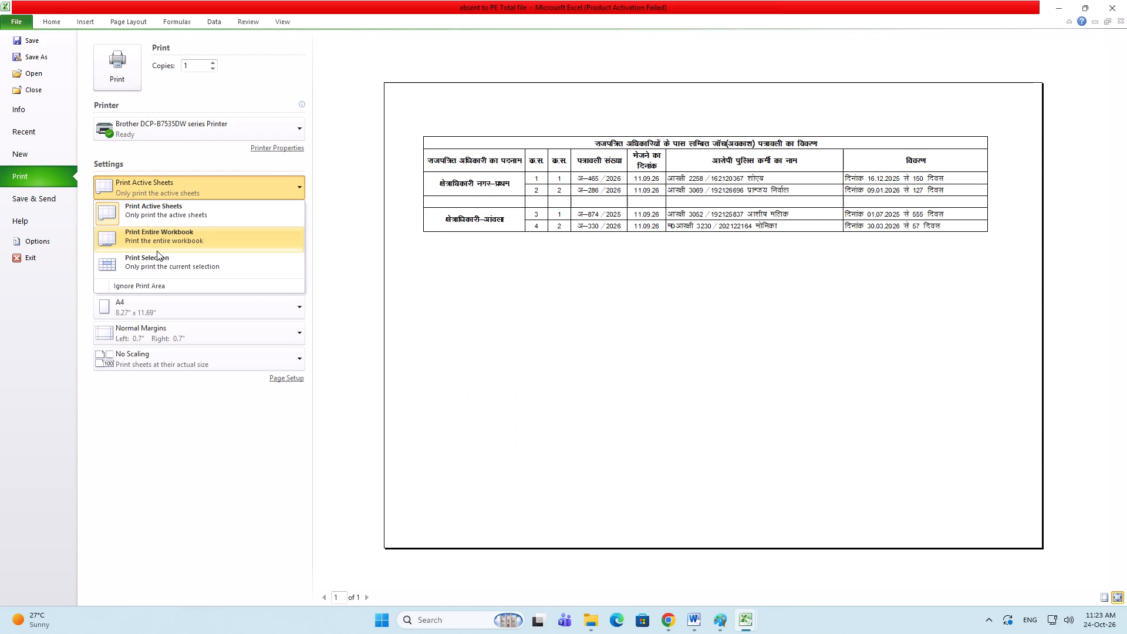
left_click(163, 189)
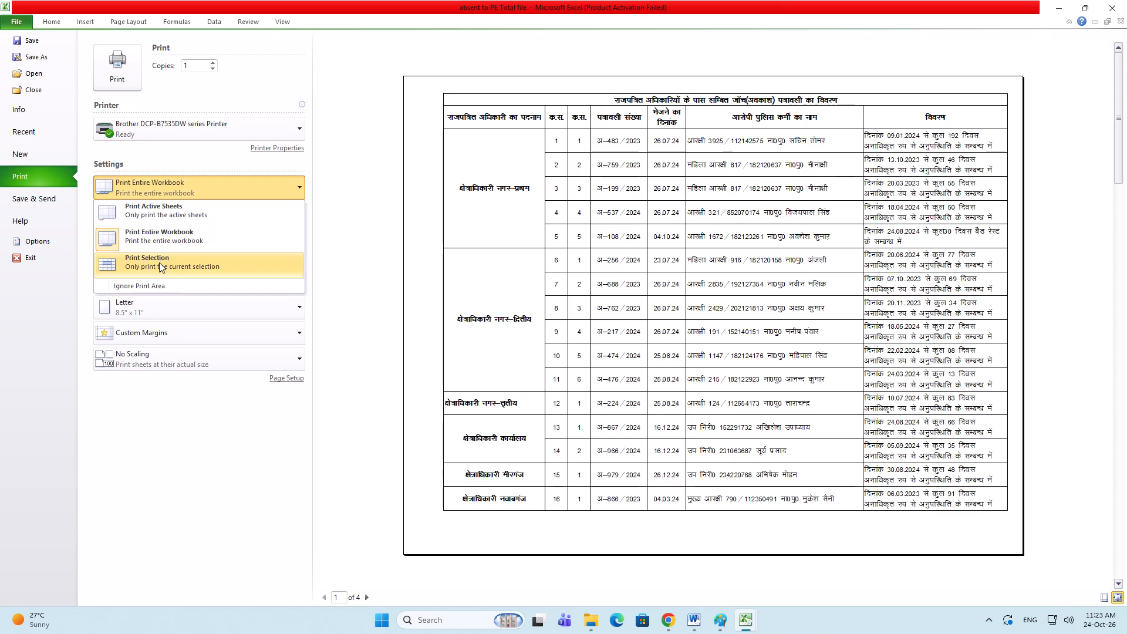
left_click(159, 262)
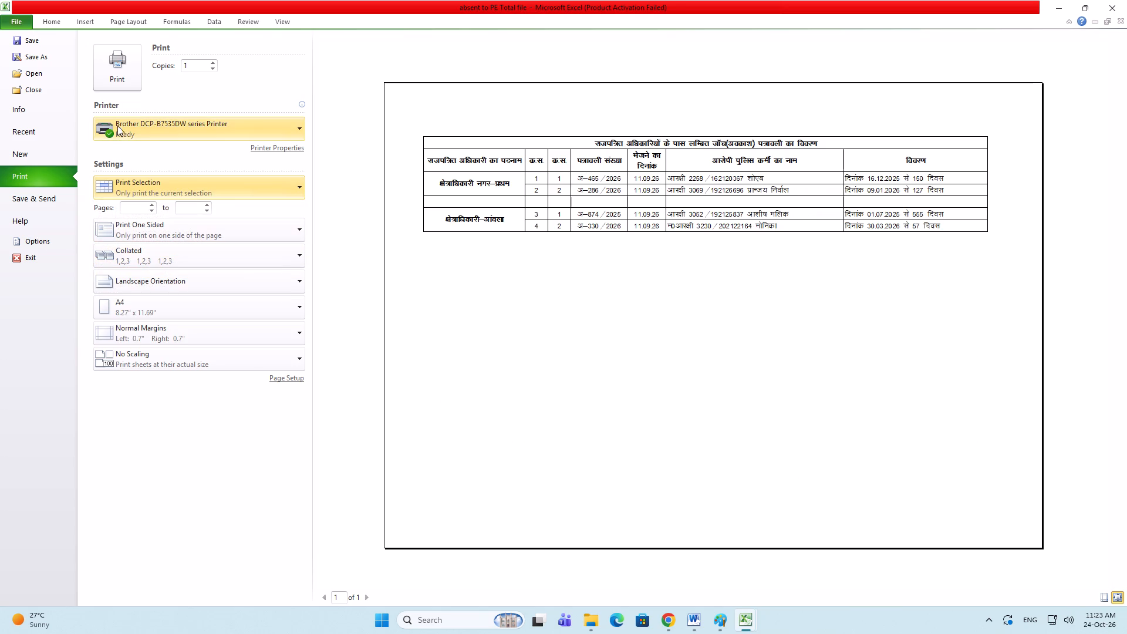
left_click(111, 62)
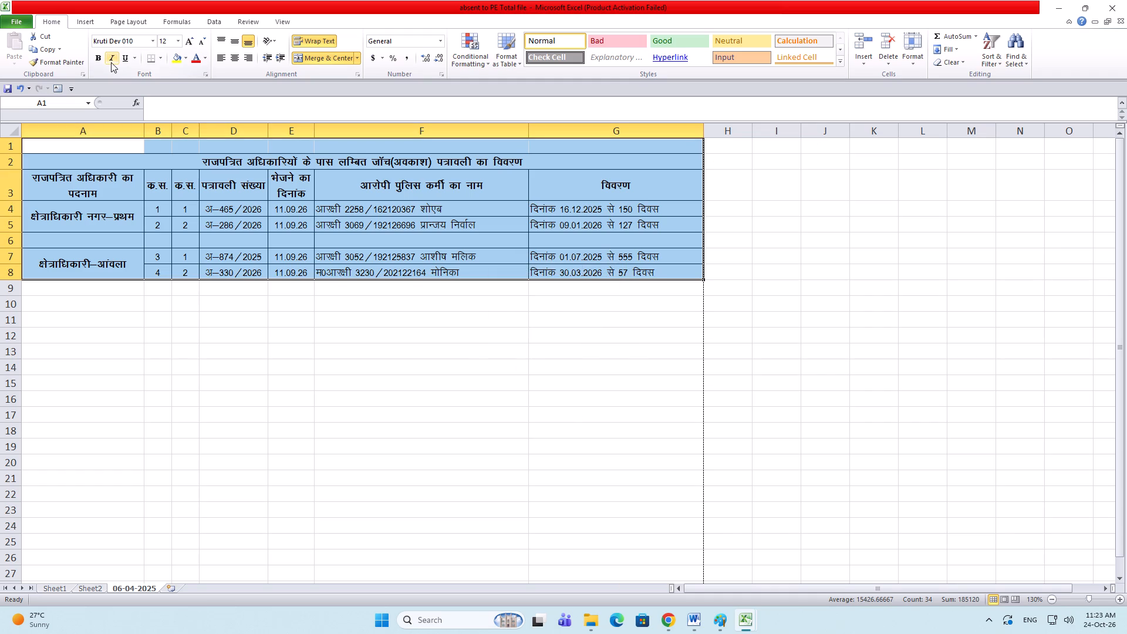
key("ctrl+s")
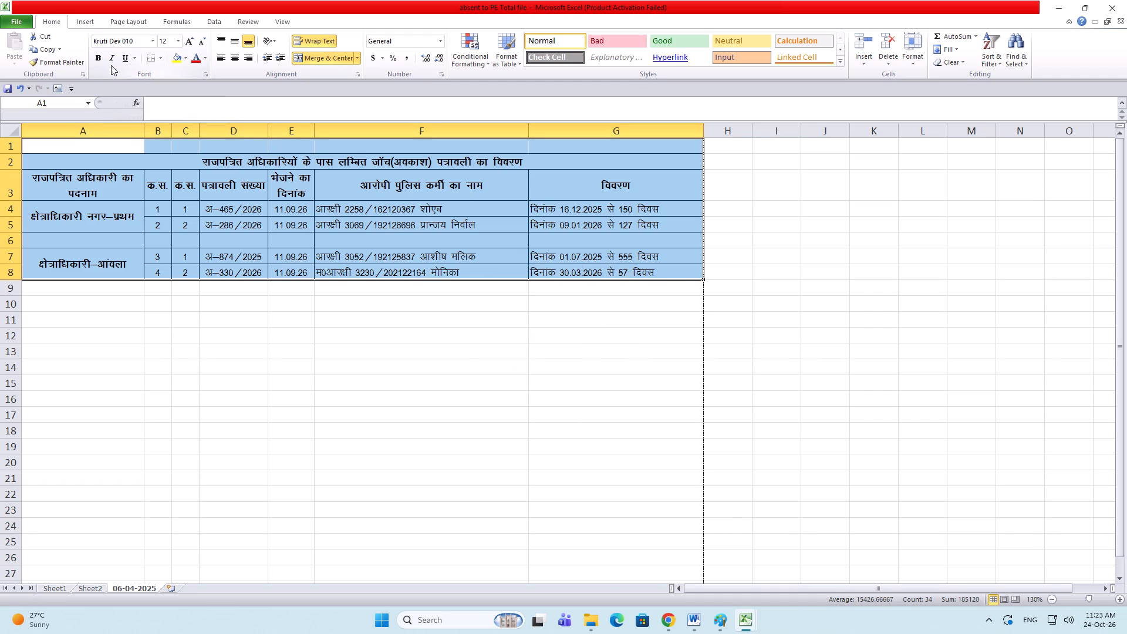